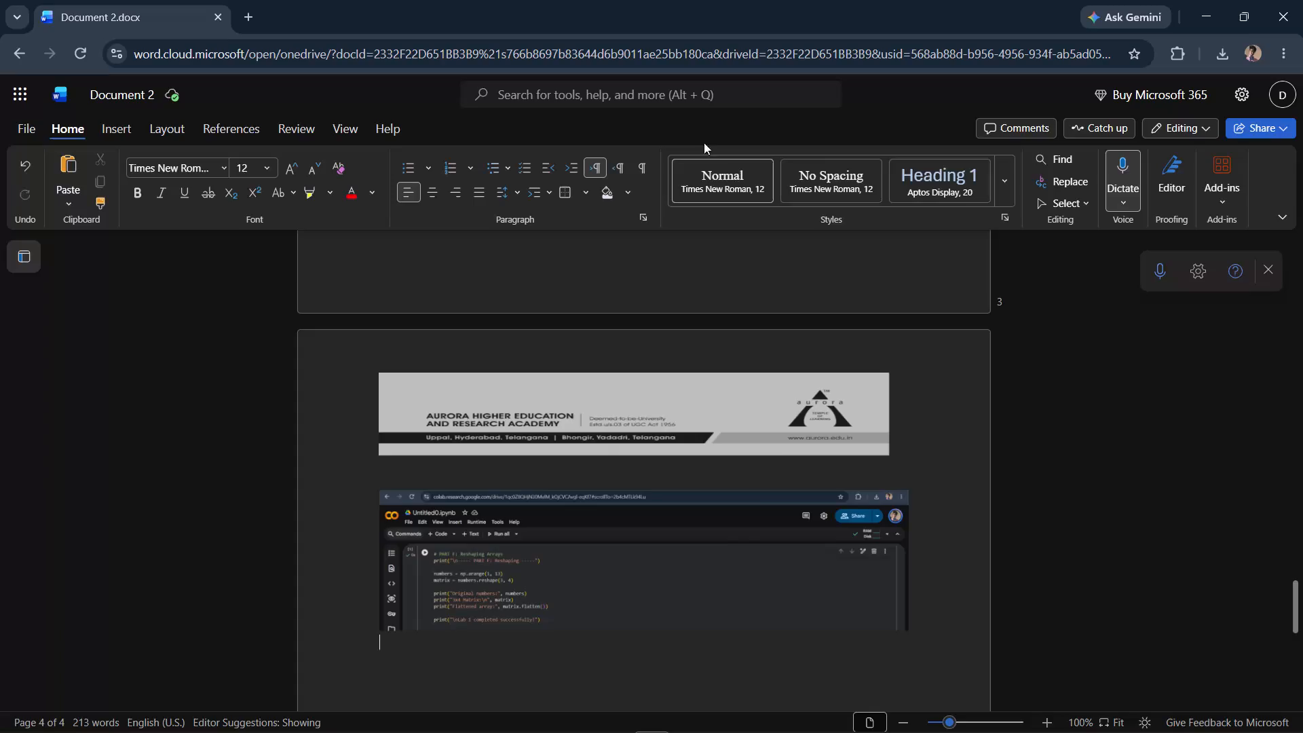
Reduce the height of the first code screenshot, showing Parts A and B, to about 2.6 inches, keeping its width.
scroll(717, 546, "up", 5)
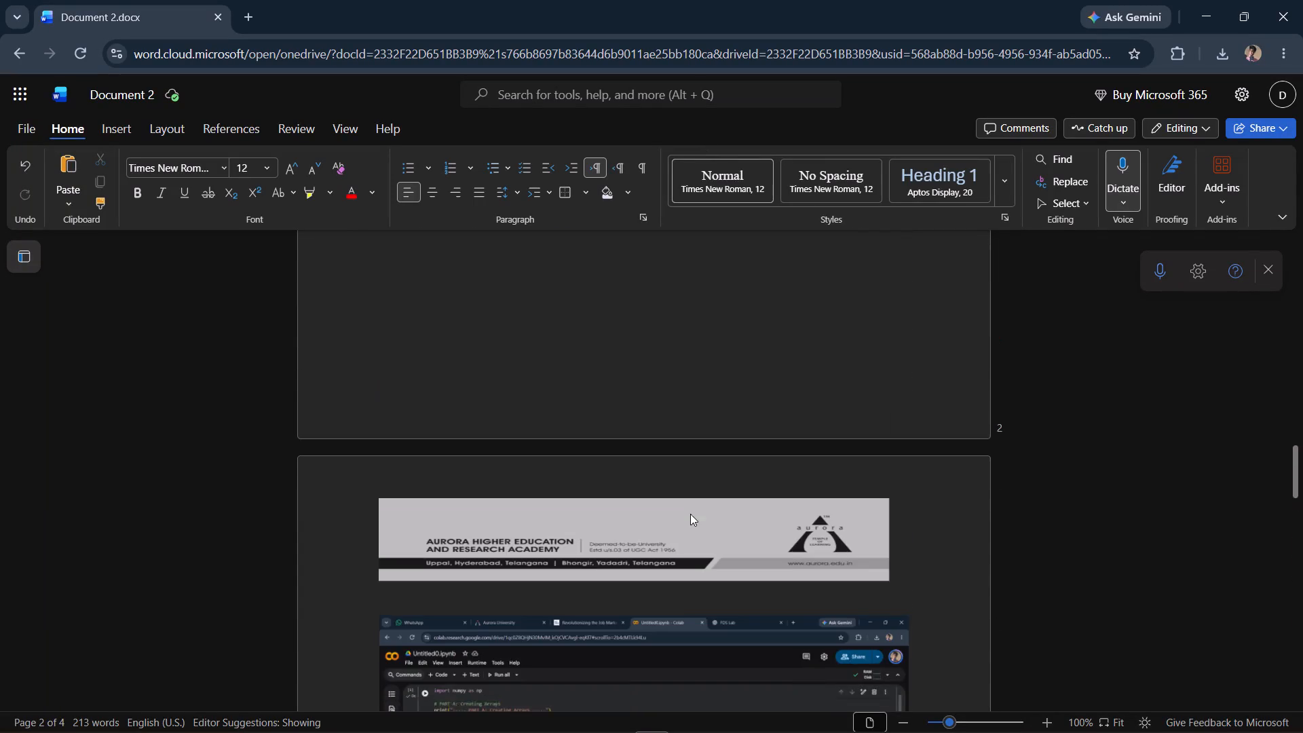
scroll(690, 514, "up", 2)
scroll(684, 522, "left", 1)
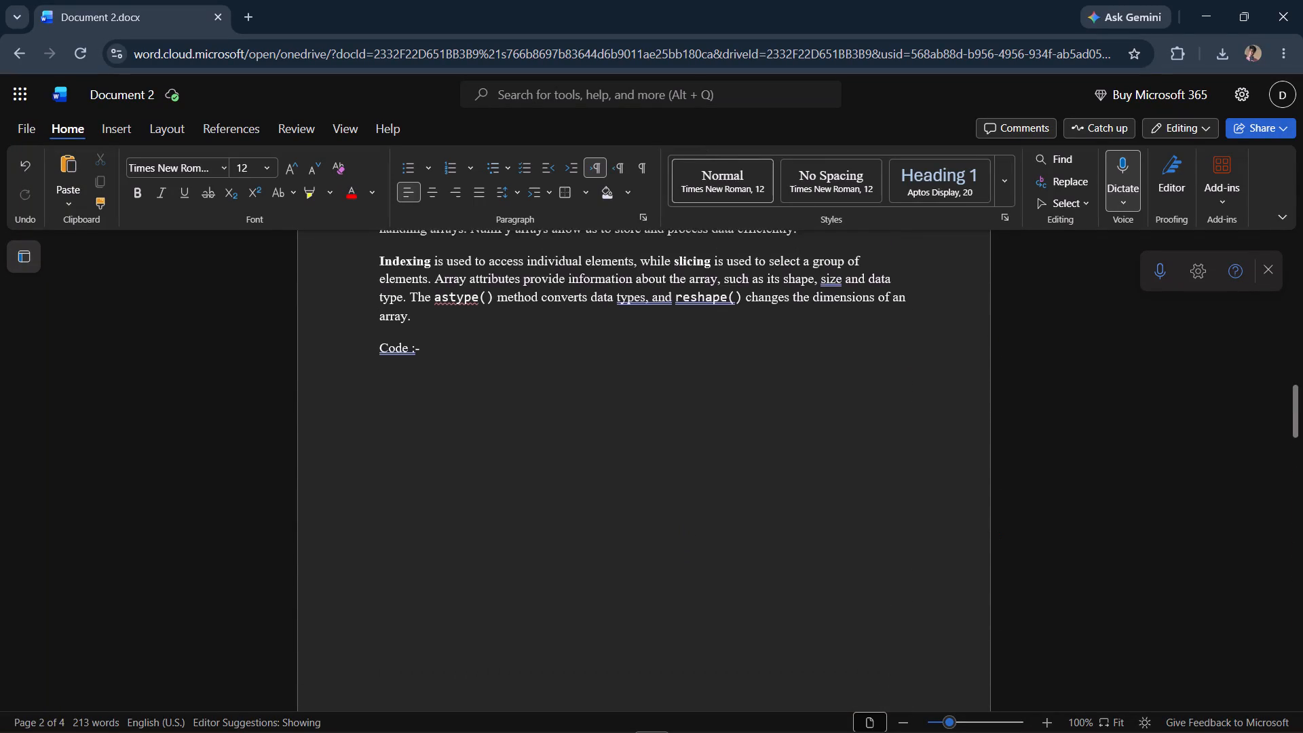
scroll(684, 522, "left", 1)
scroll(658, 555, "down", 1)
left_click(649, 502)
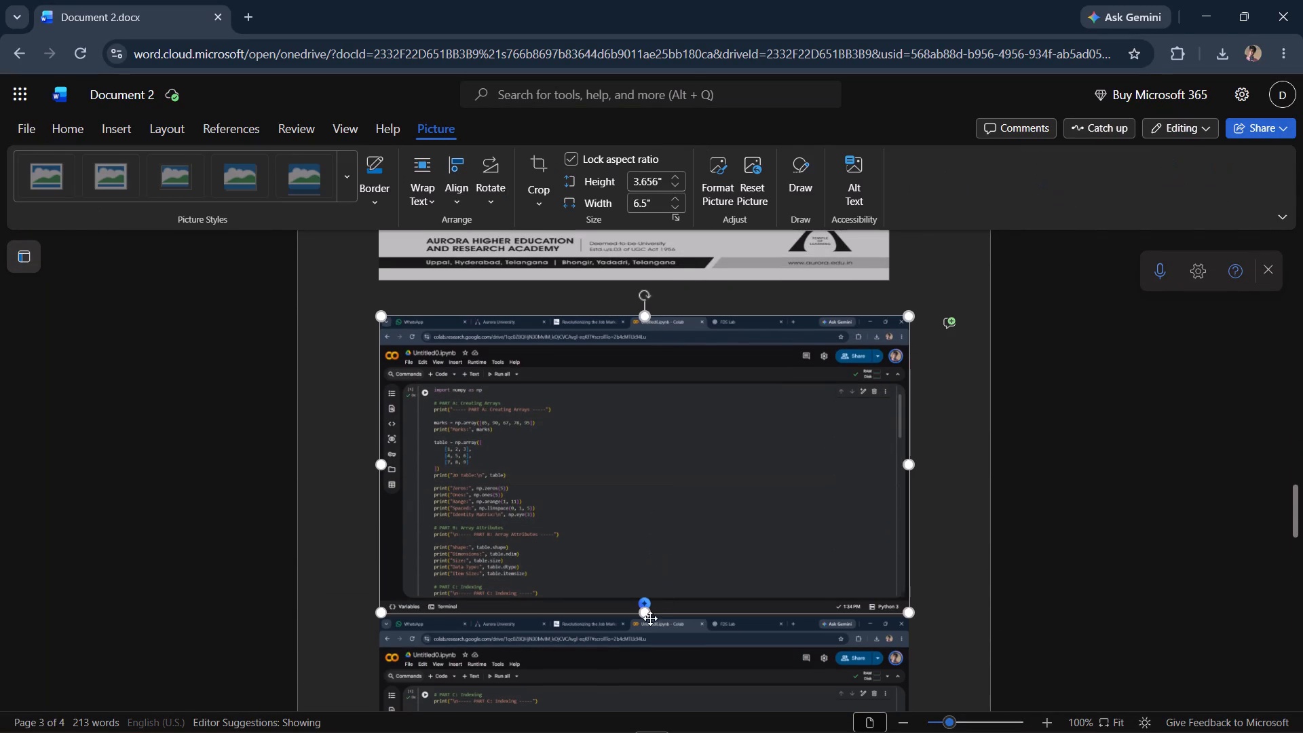
left_click_drag(642, 612, 660, 548)
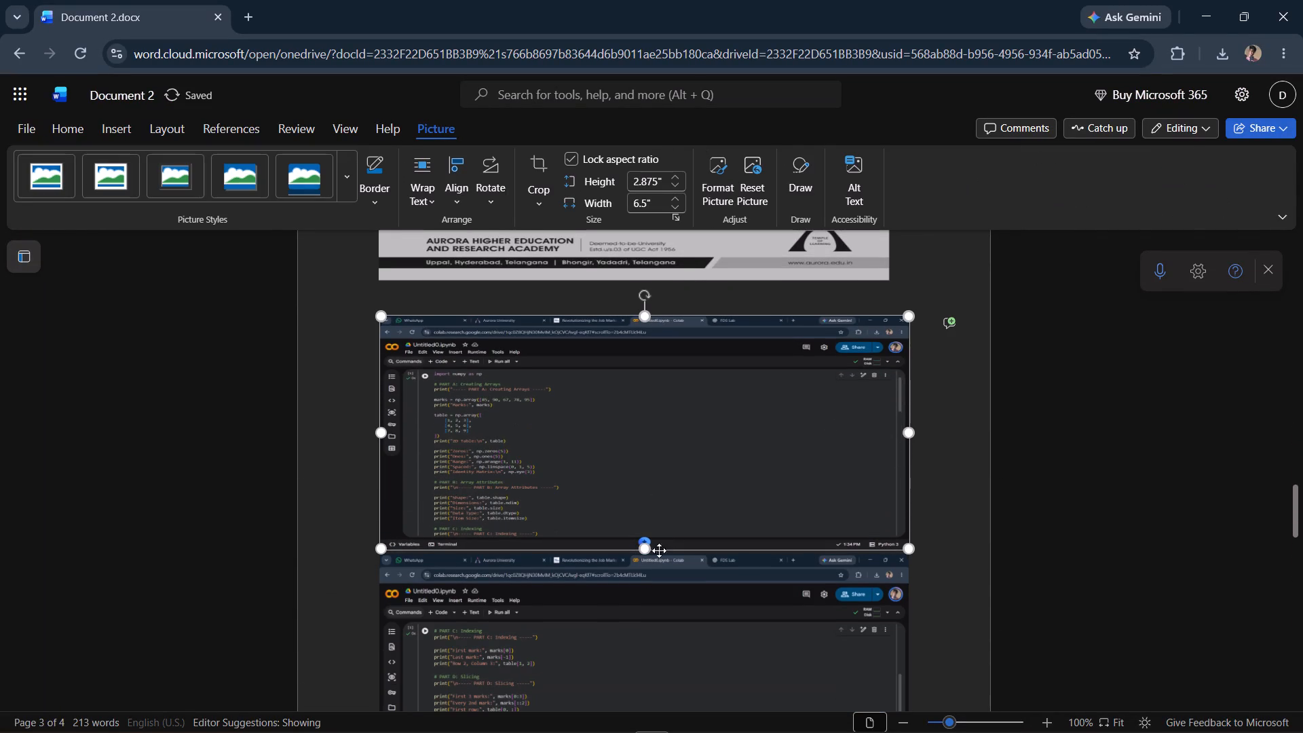
left_click_drag(648, 549, 648, 525)
left_click_drag(648, 525, 648, 508)
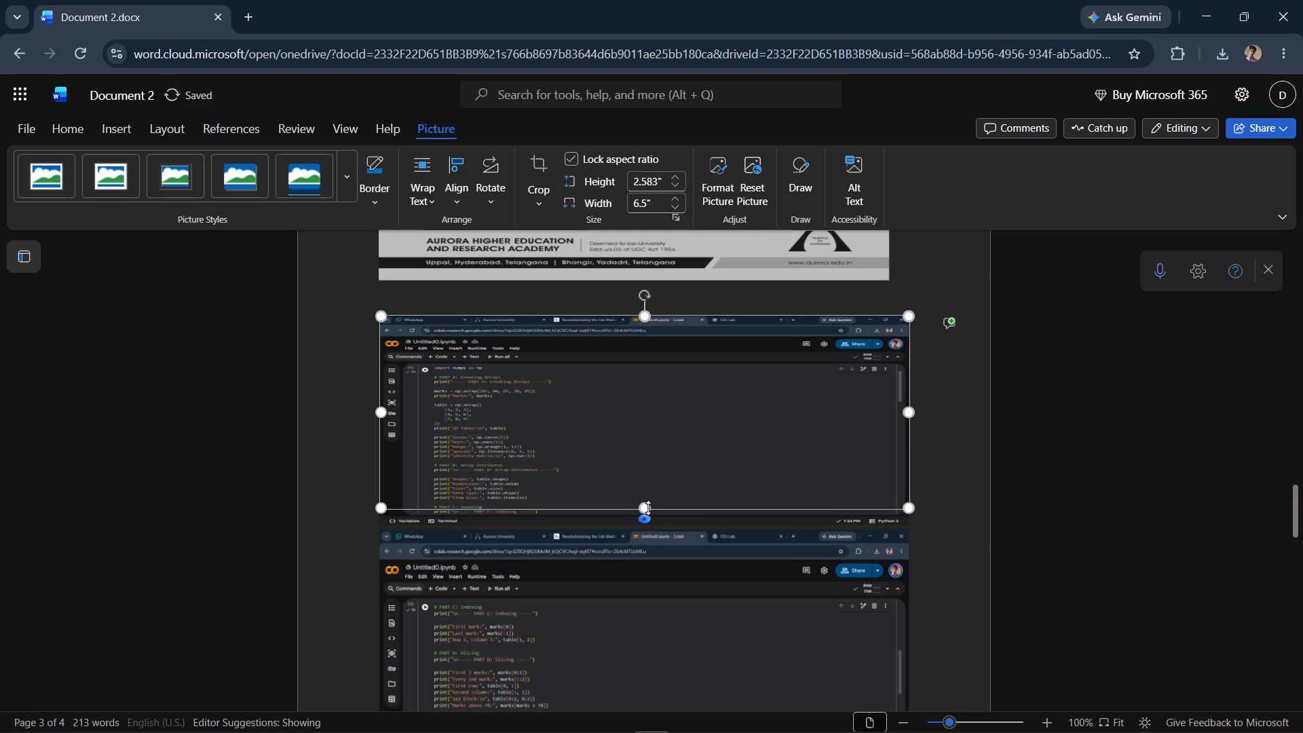
left_click_drag(648, 508, 648, 505)
Reduce the height of the second code screenshot, starting at Part C, to about 2.57 inches, keeping its width.
left_click(643, 599)
scroll(643, 600, "down", 1)
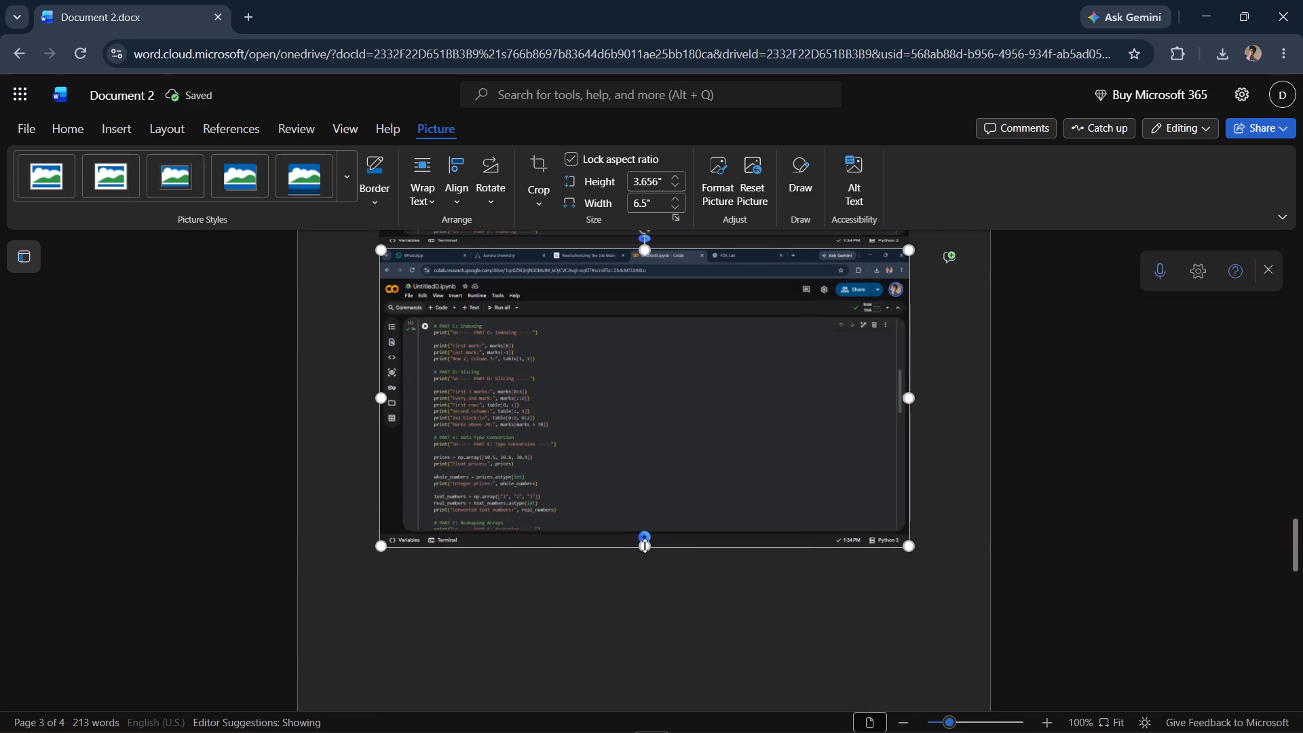
left_click_drag(643, 544, 645, 455)
scroll(647, 454, "up", 4)
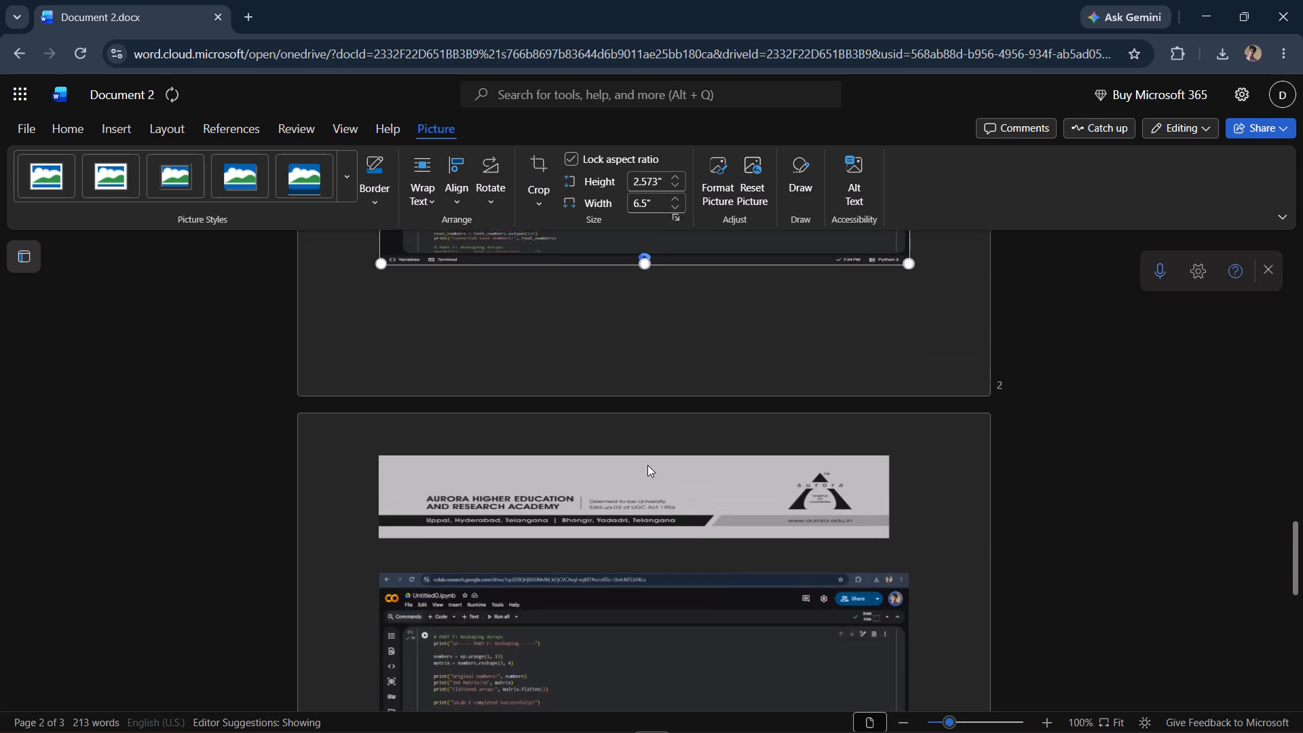
scroll(647, 465, "up", 4)
Add the line "Output :-" below the Part F code screenshot on the last page, followed by a new line.
scroll(647, 465, "down", 5)
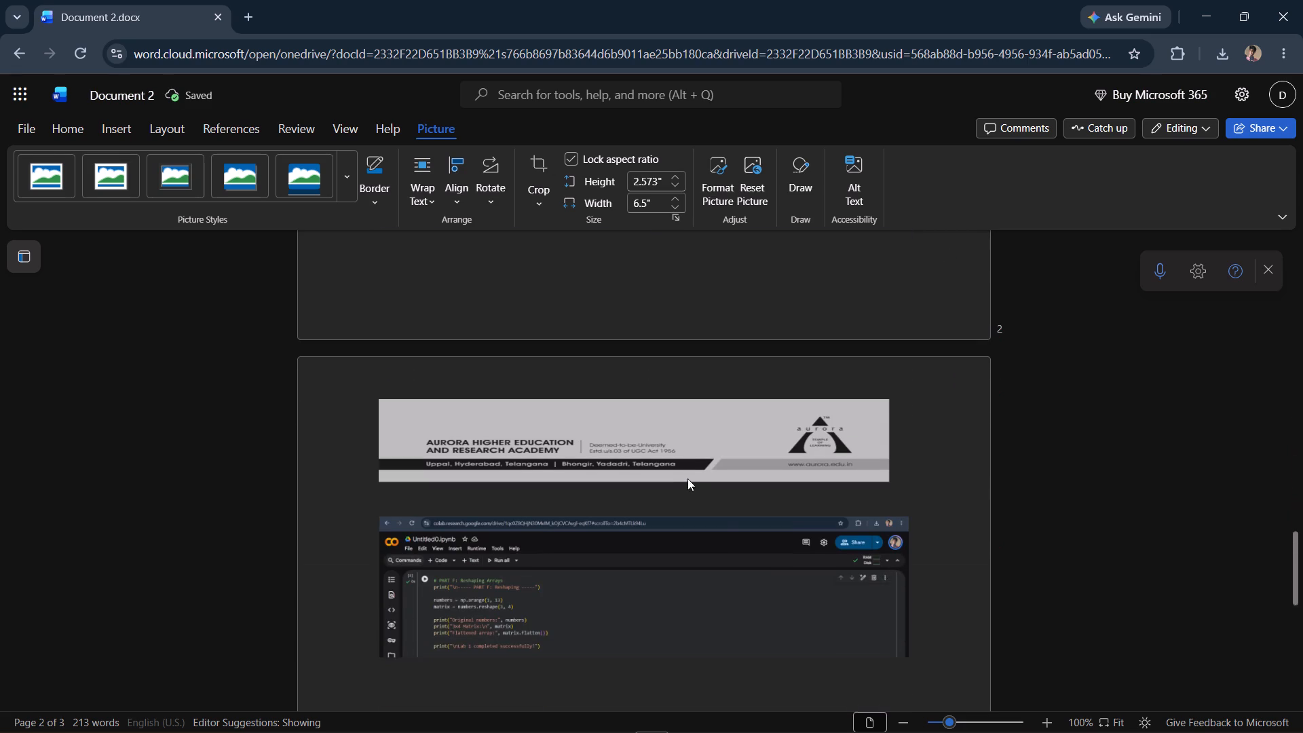
scroll(687, 478, "down", 2)
left_click(960, 464)
scroll(932, 474, "down", 2)
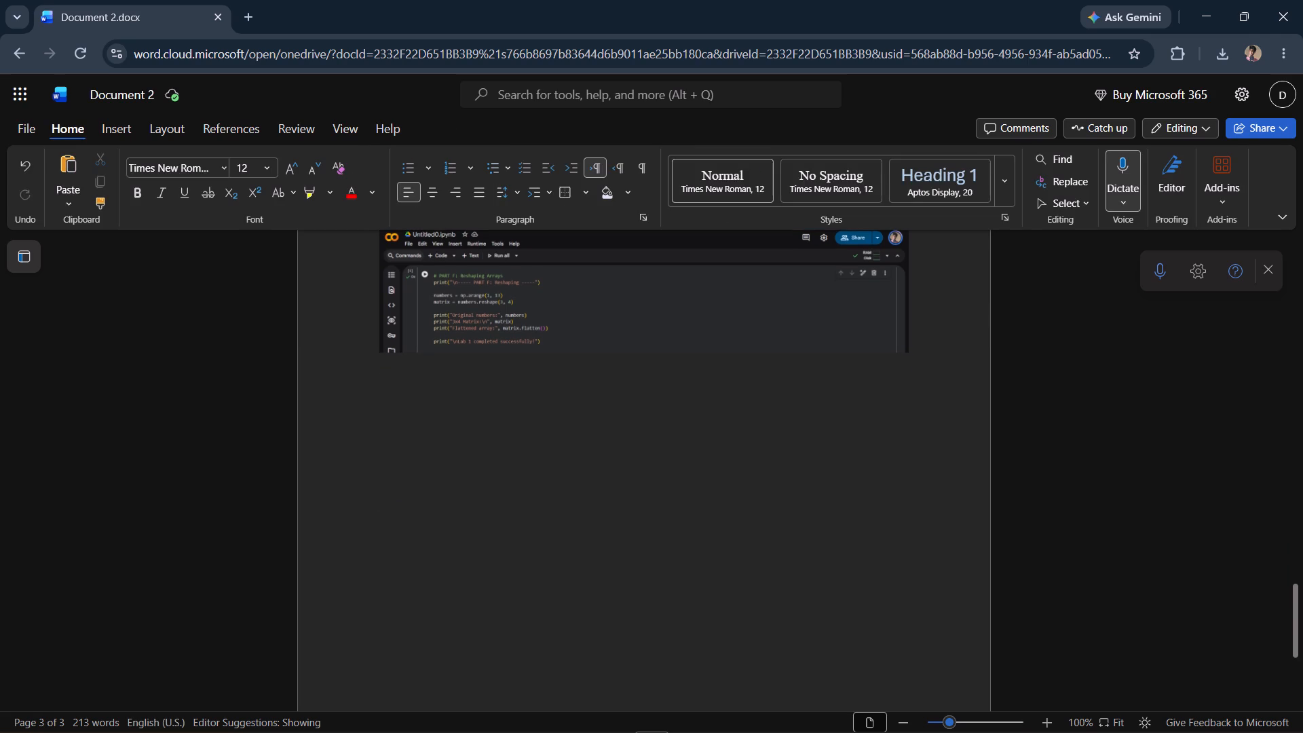
key("4")
key("Return")
key("BackSpace")
key("BackSpace")
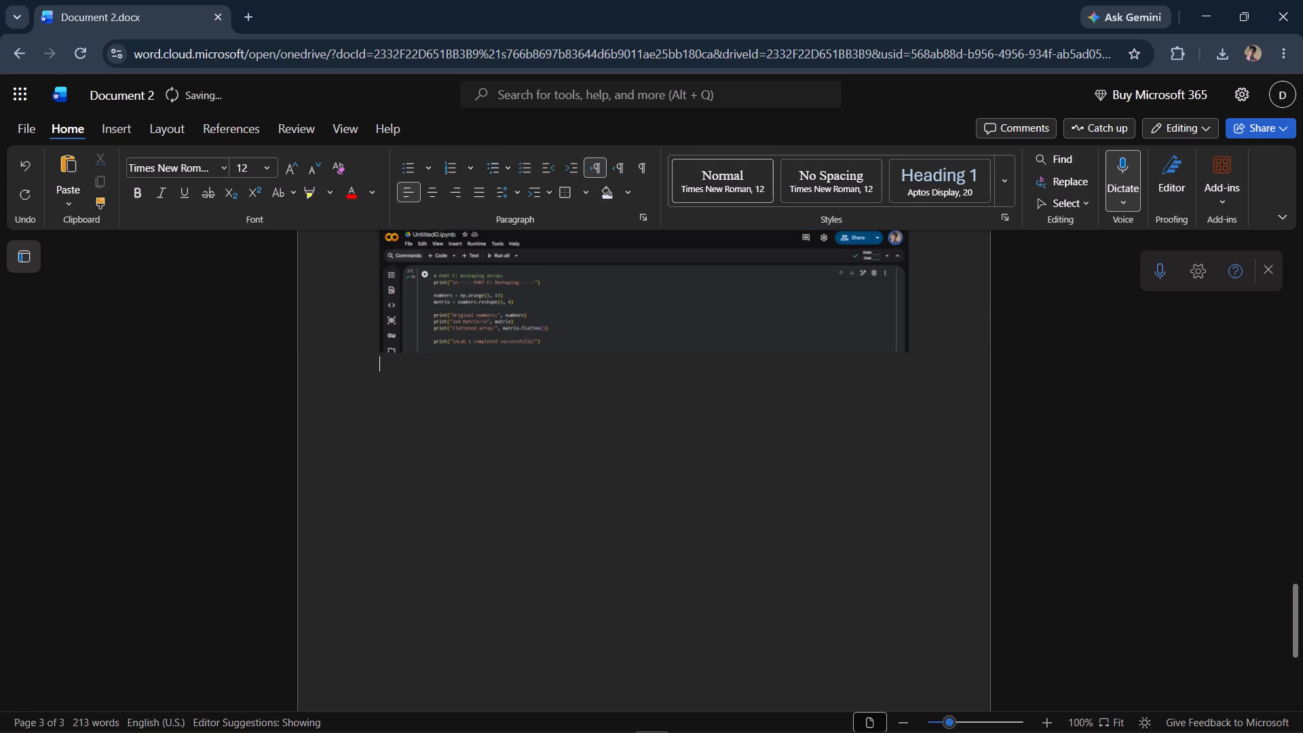
key("Return")
type("Output")
key("space")
type(":-")
key("space")
key("Return")
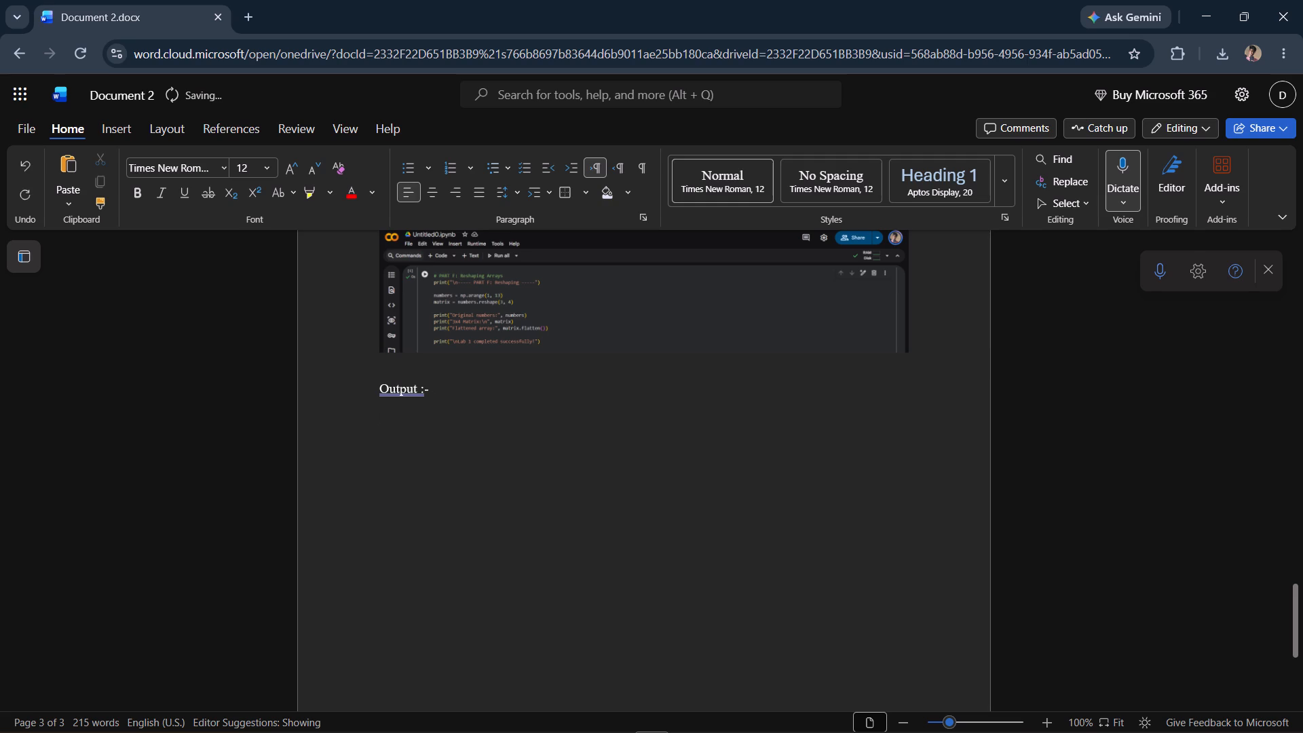
Switch to the Colab notebook, screenshot the program output from Part A into Part D, and paste it under "Output :-" in the Word document.
key("alt+Tab")
scroll(671, 498, "down", 1)
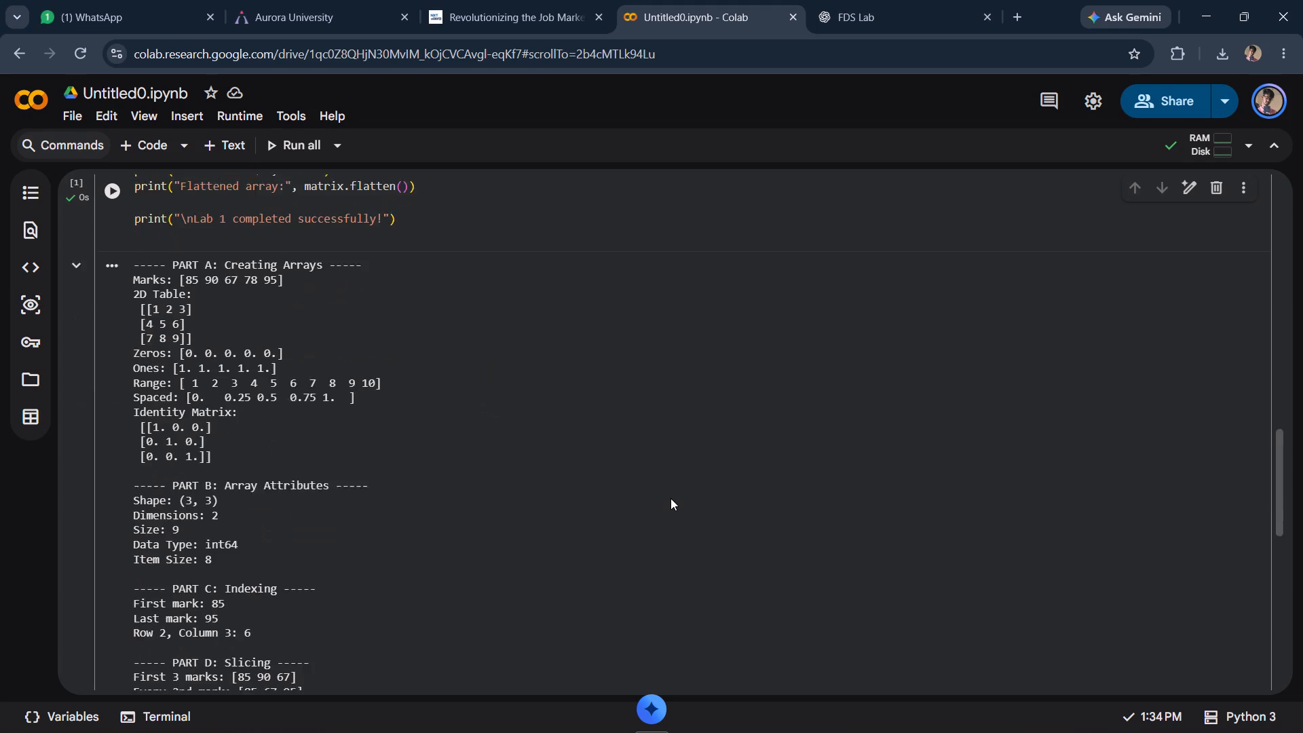
scroll(671, 498, "down", 1)
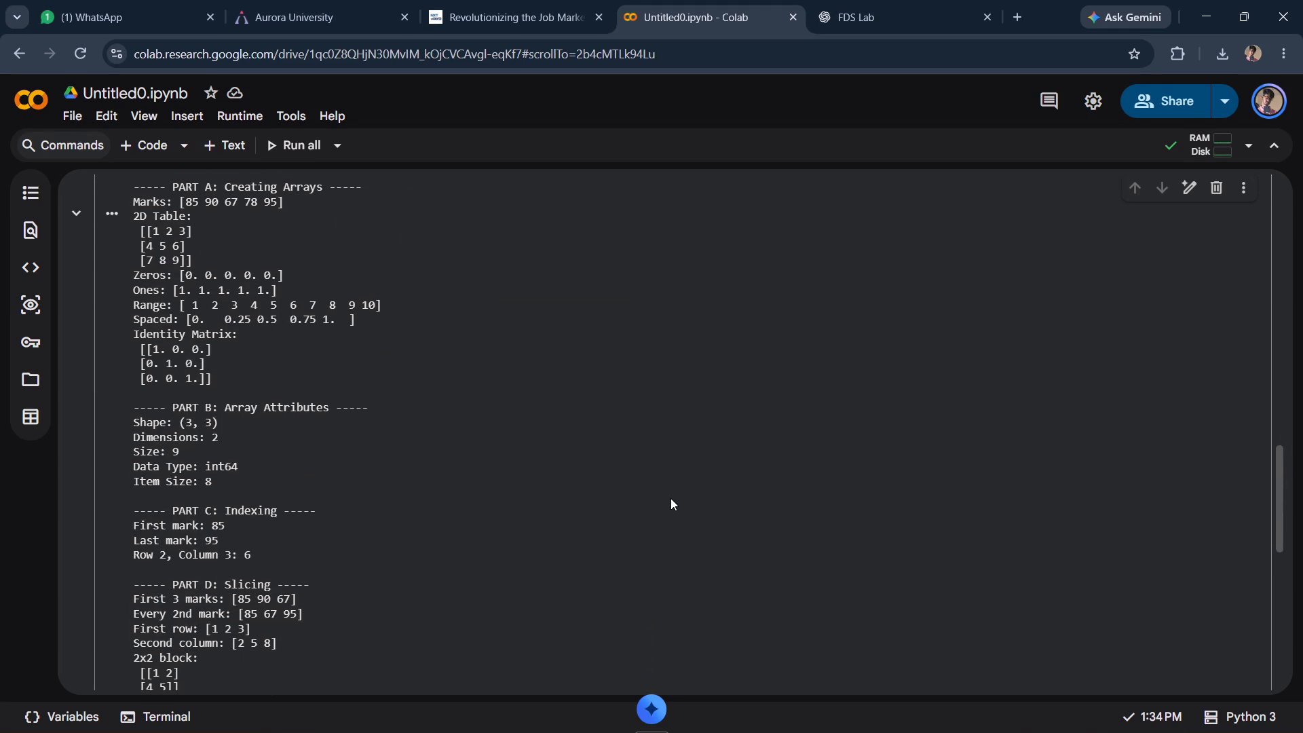
scroll(671, 498, "down", 1)
key("Print")
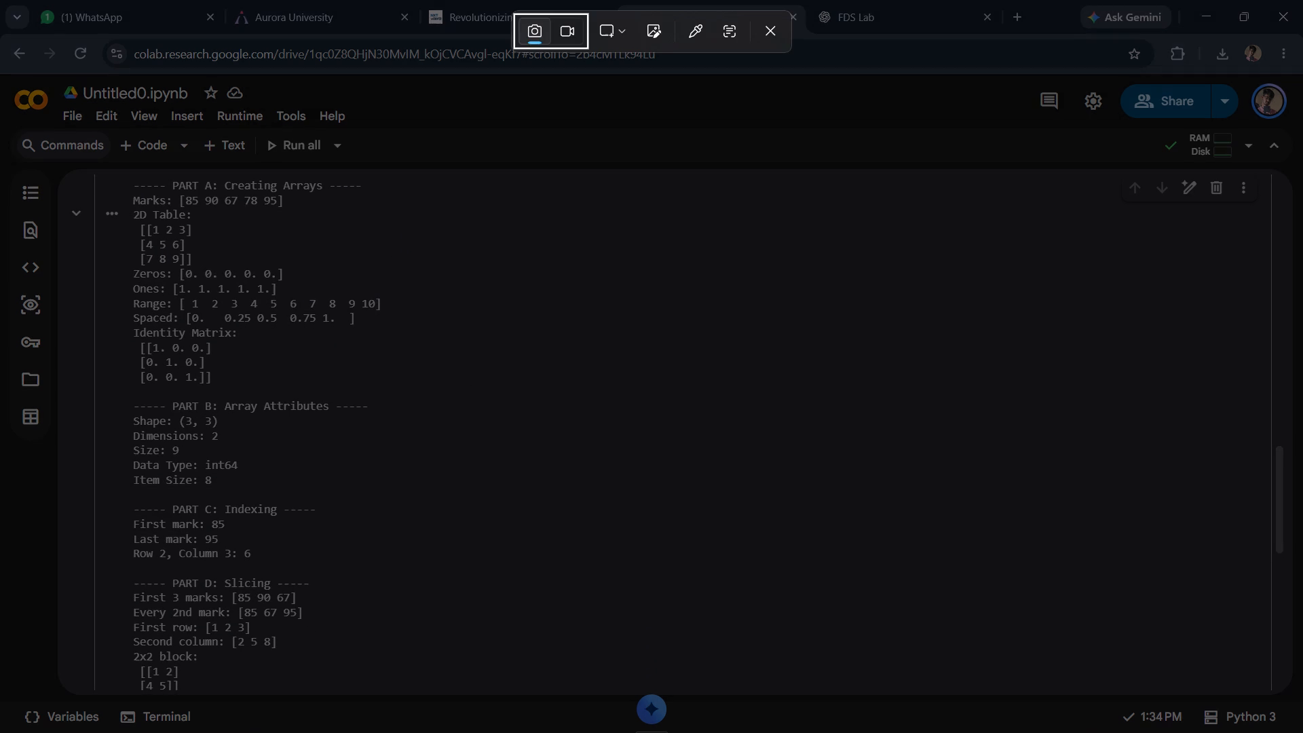
left_click_drag(0, 73, 1302, 732)
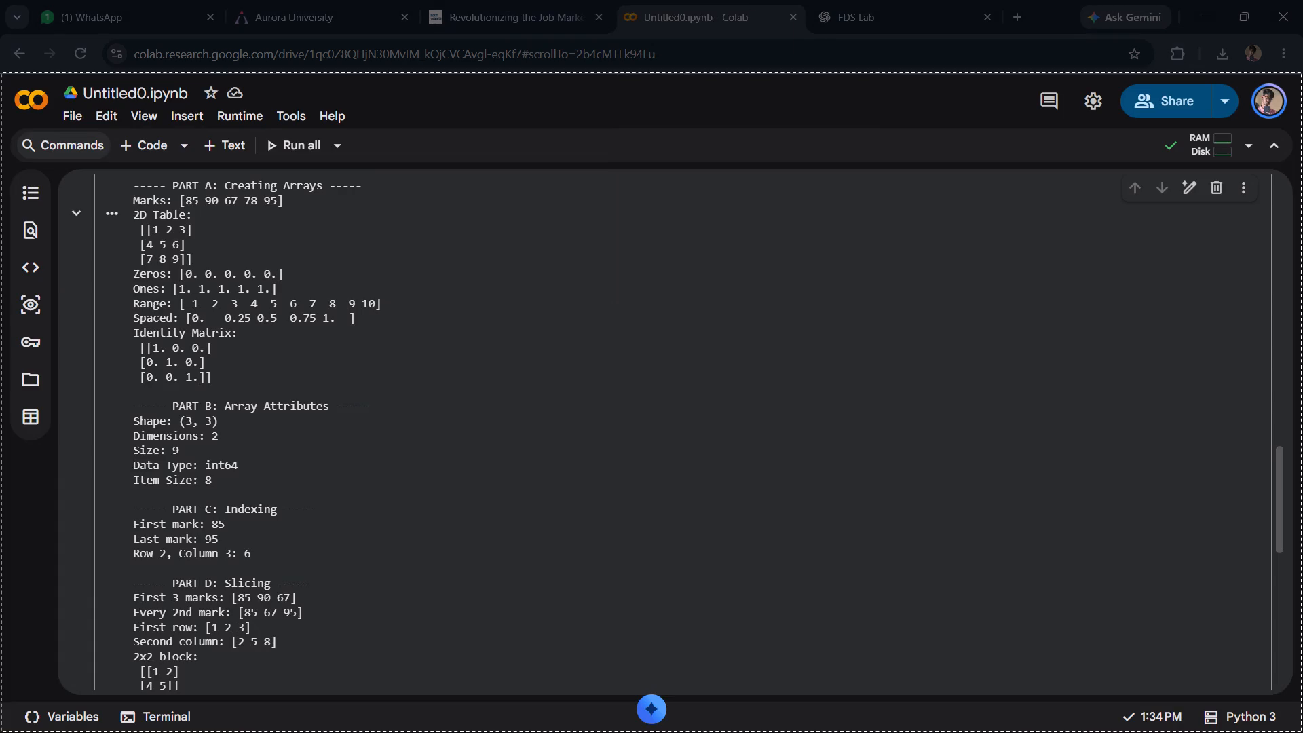
key("alt+Tab")
key("ctrl+v")
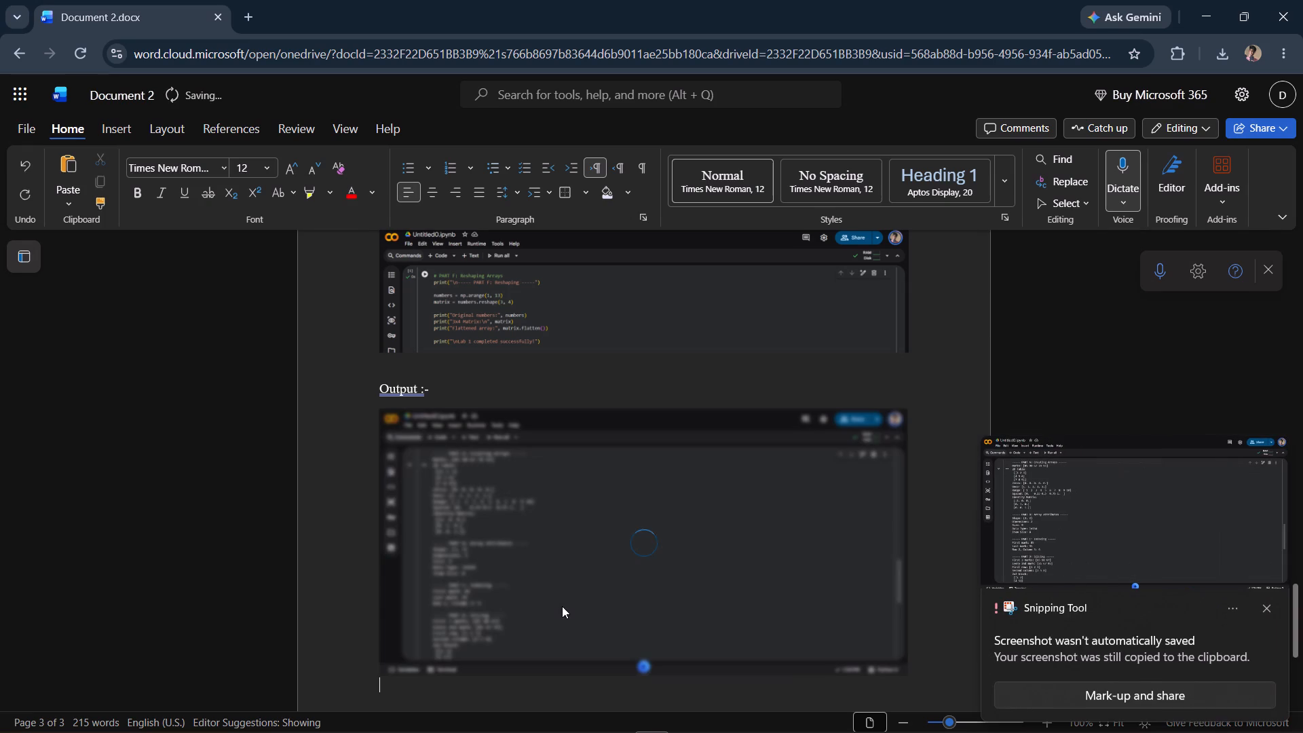
Screenshot the remaining Colab output from Part D to "Lab 1 completed successfully!" and paste it below the first output image in Word.
key("alt+Tab")
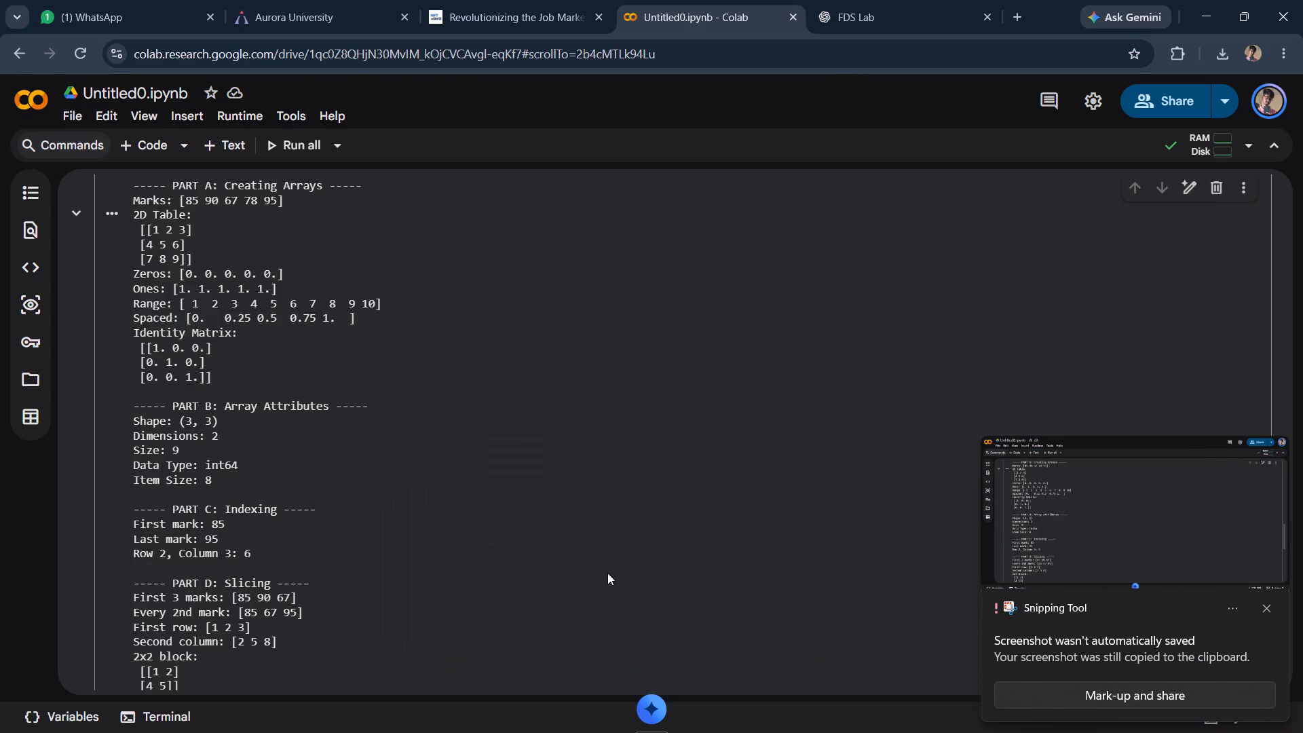
scroll(605, 569, "down", 1)
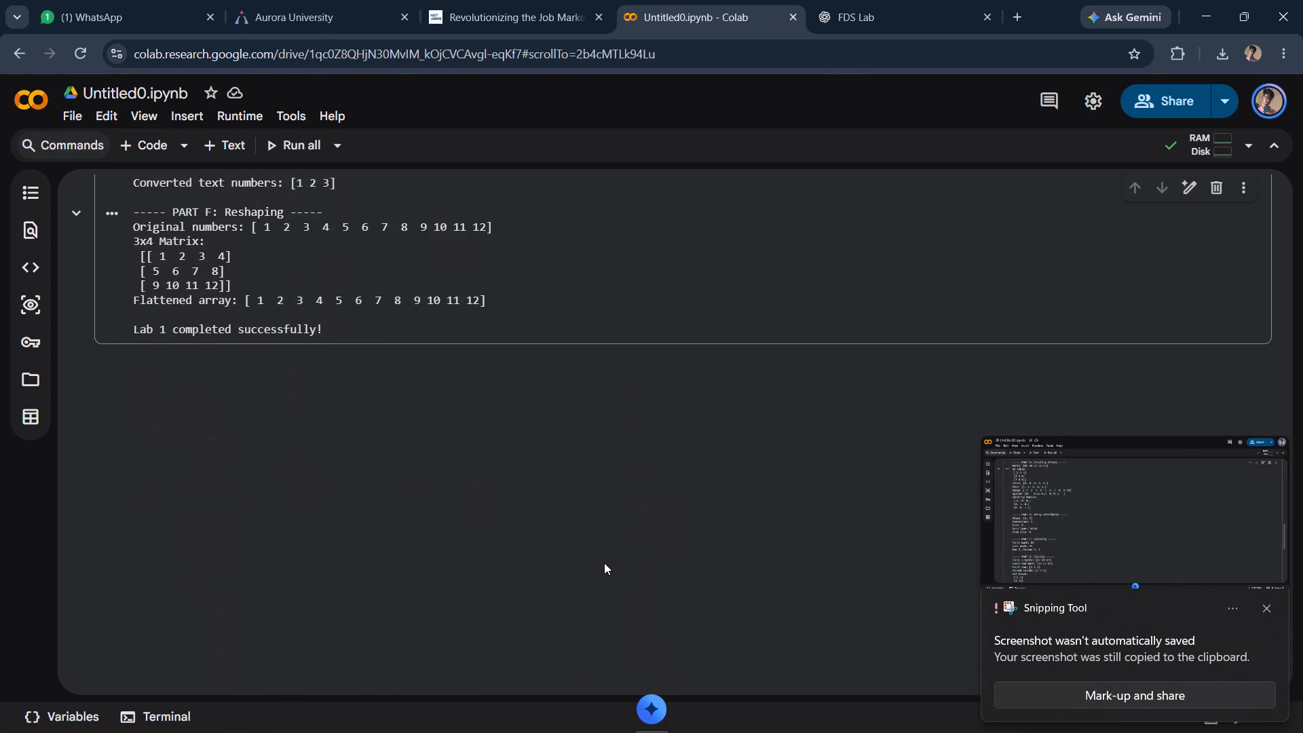
scroll(604, 563, "down", 1)
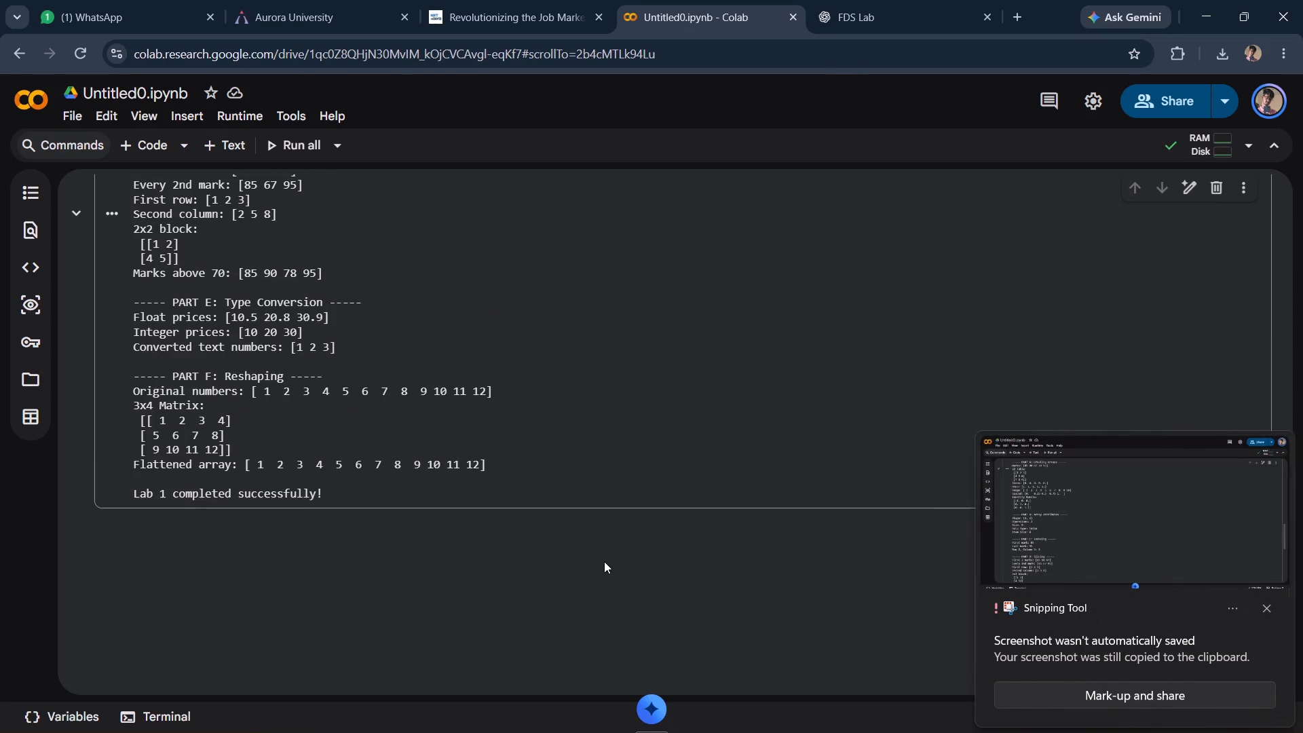
scroll(604, 561, "down", 1)
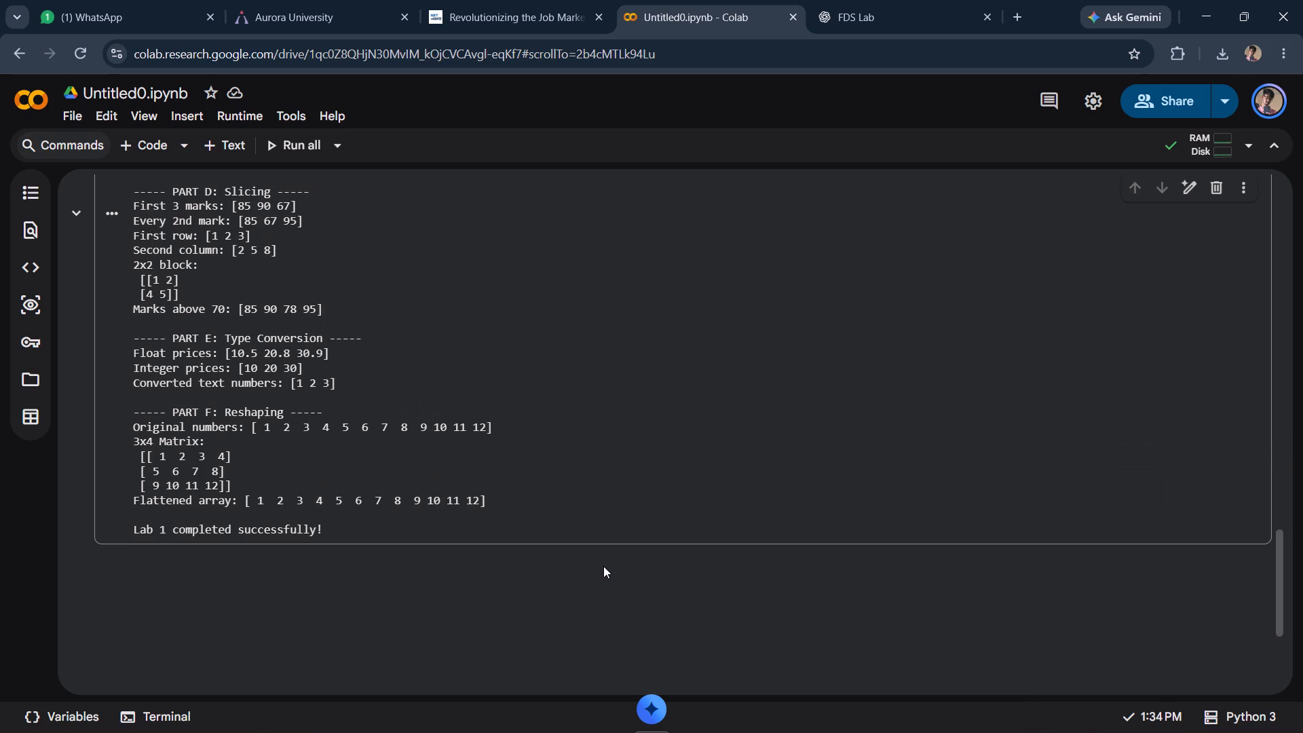
key("Print")
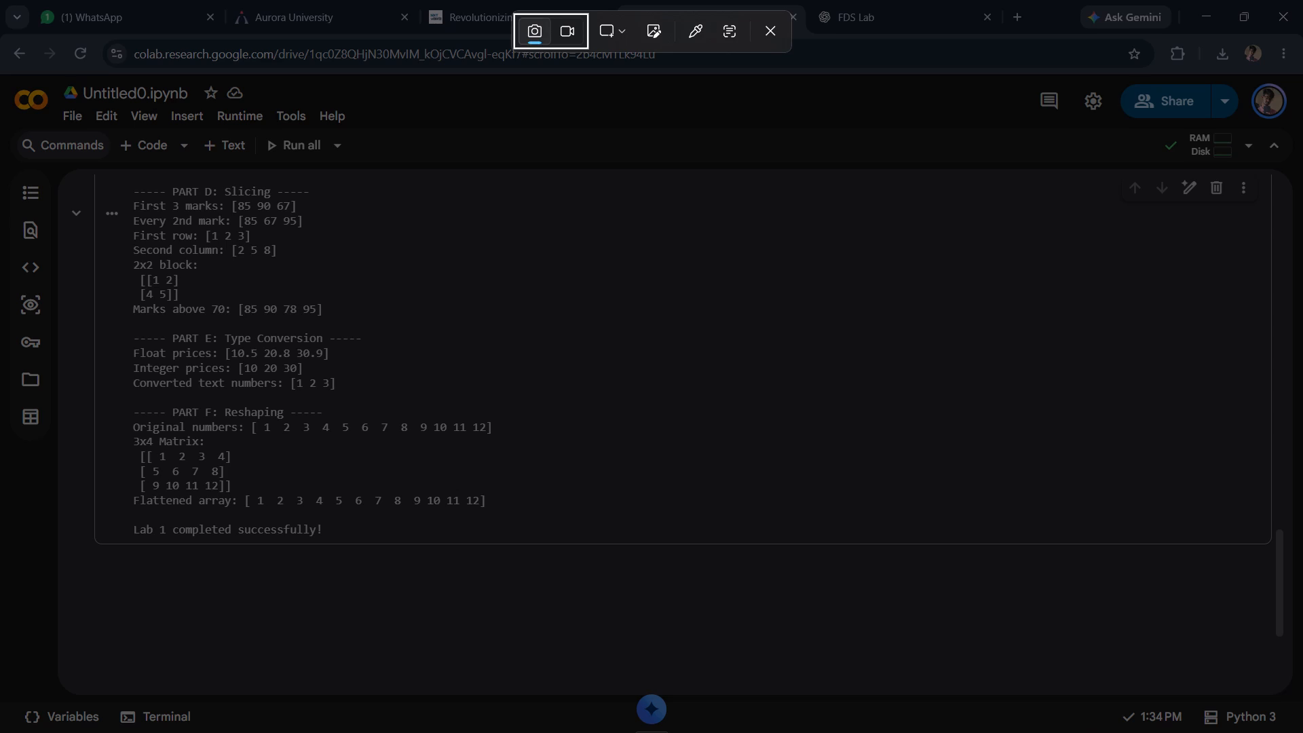
left_click_drag(0, 67, 1302, 549)
key("alt+Tab")
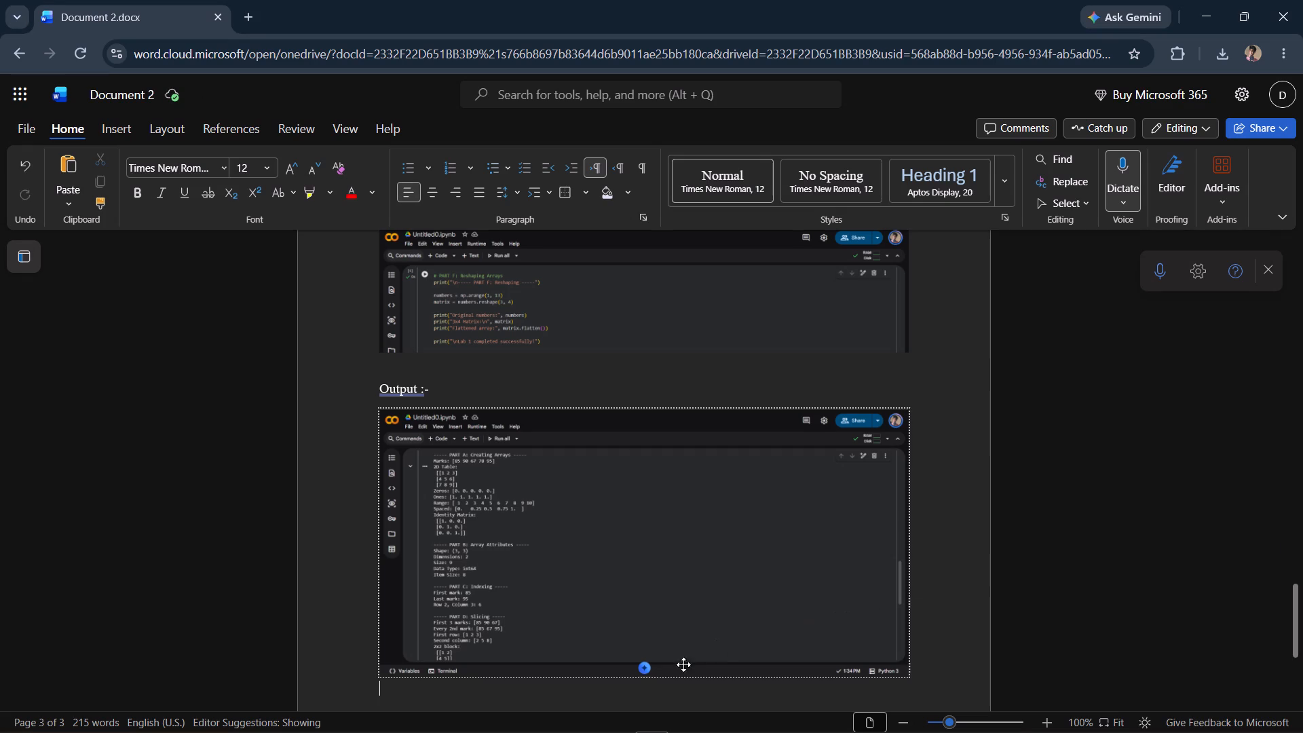
key("ctrl+v")
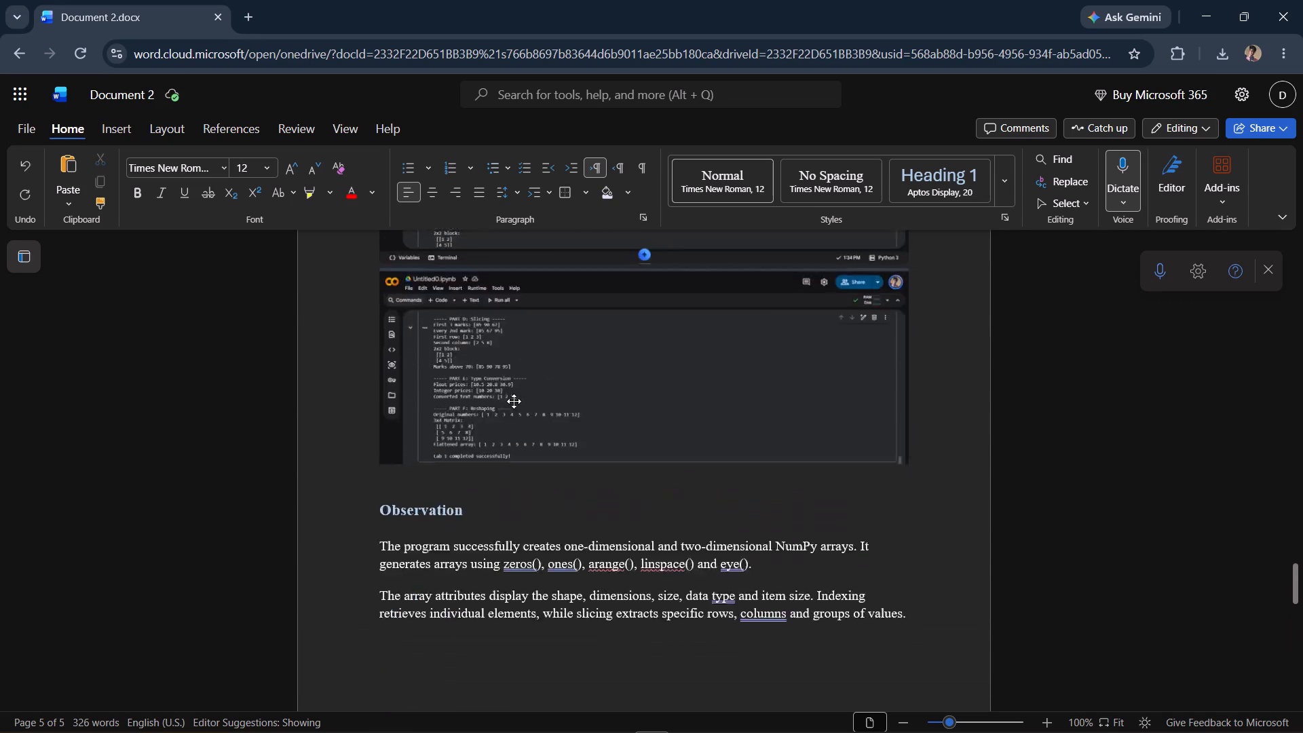
scroll(514, 401, "up", 8)
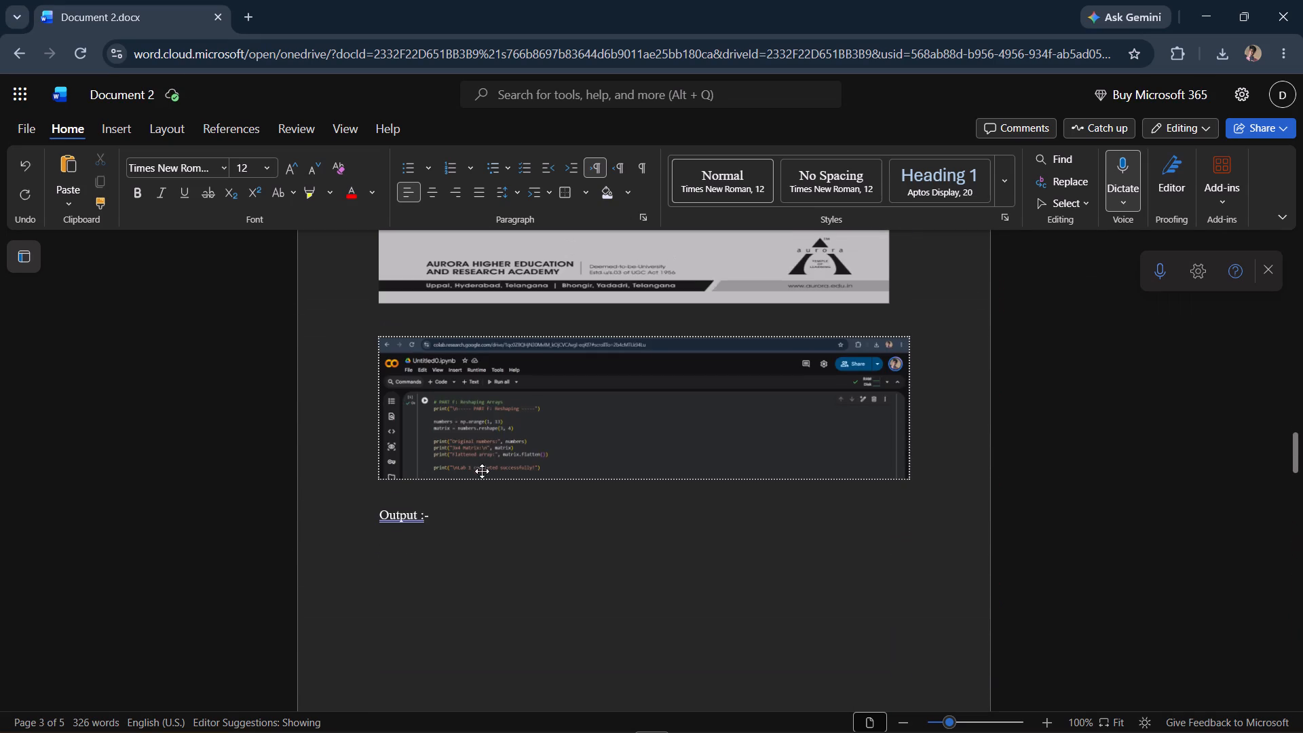
scroll(482, 470, "down", 5)
scroll(548, 419, "down", 1)
left_click(552, 438)
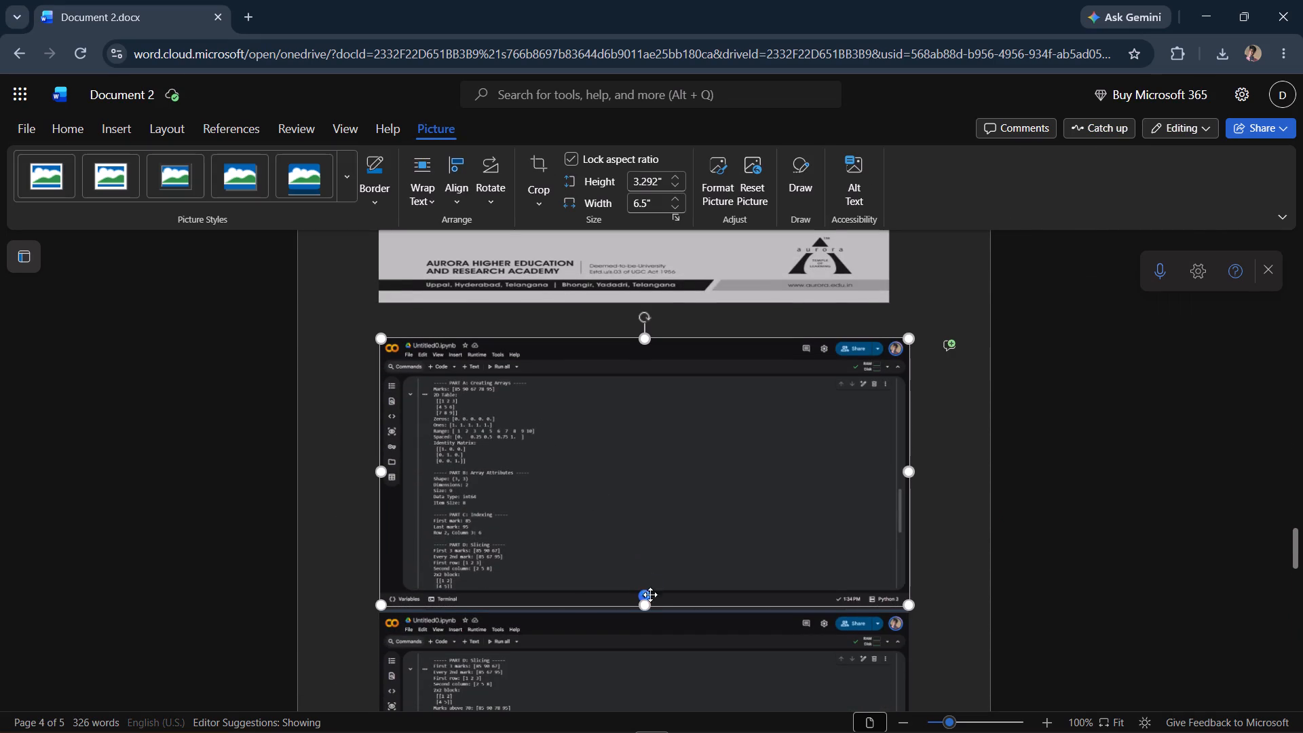
left_click_drag(643, 609, 652, 495)
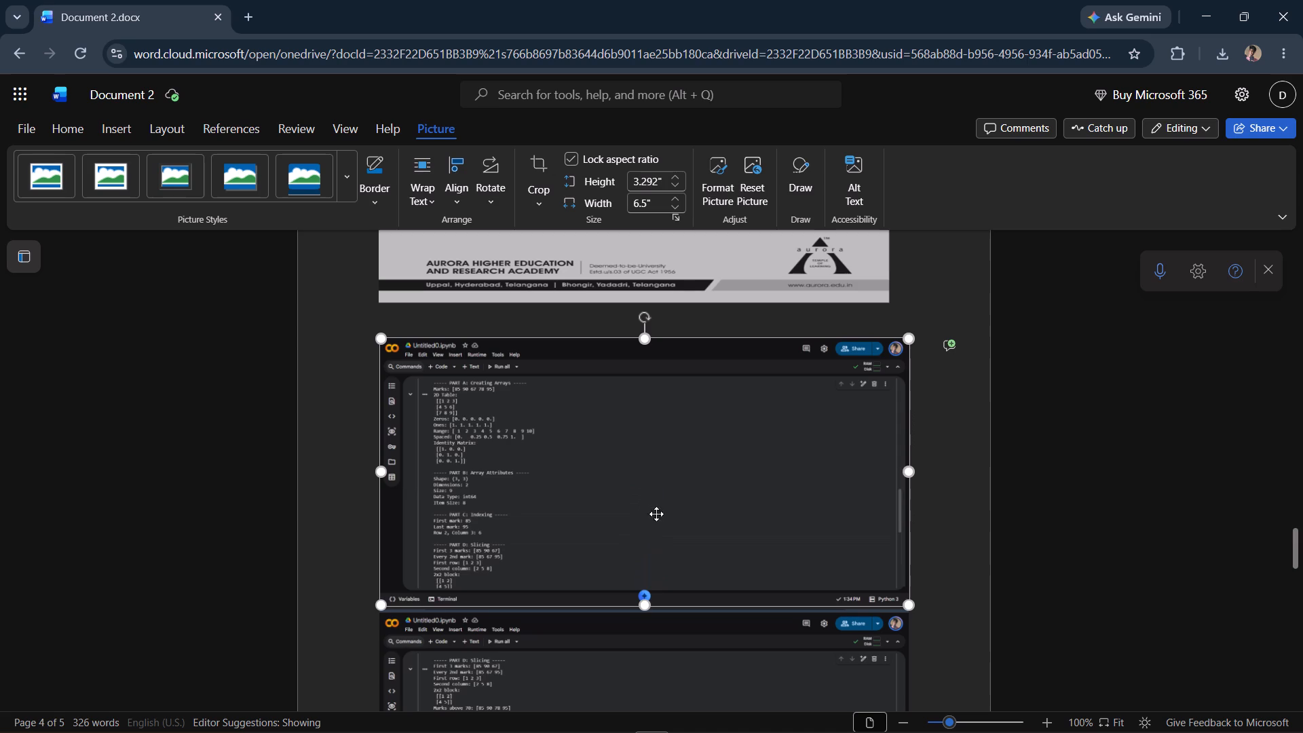
left_click_drag(645, 603, 644, 550)
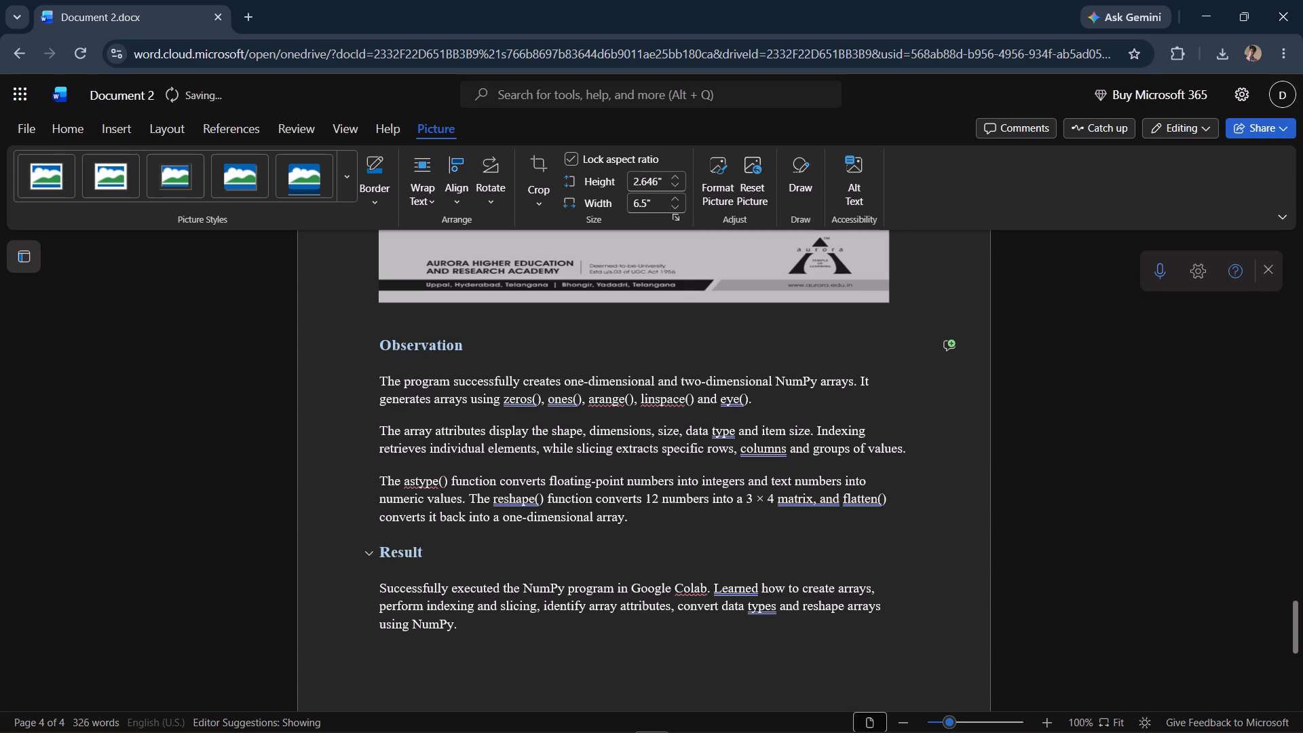
Review the report from the last page back up to the student details table on the first page.
scroll(647, 569, "up", 10)
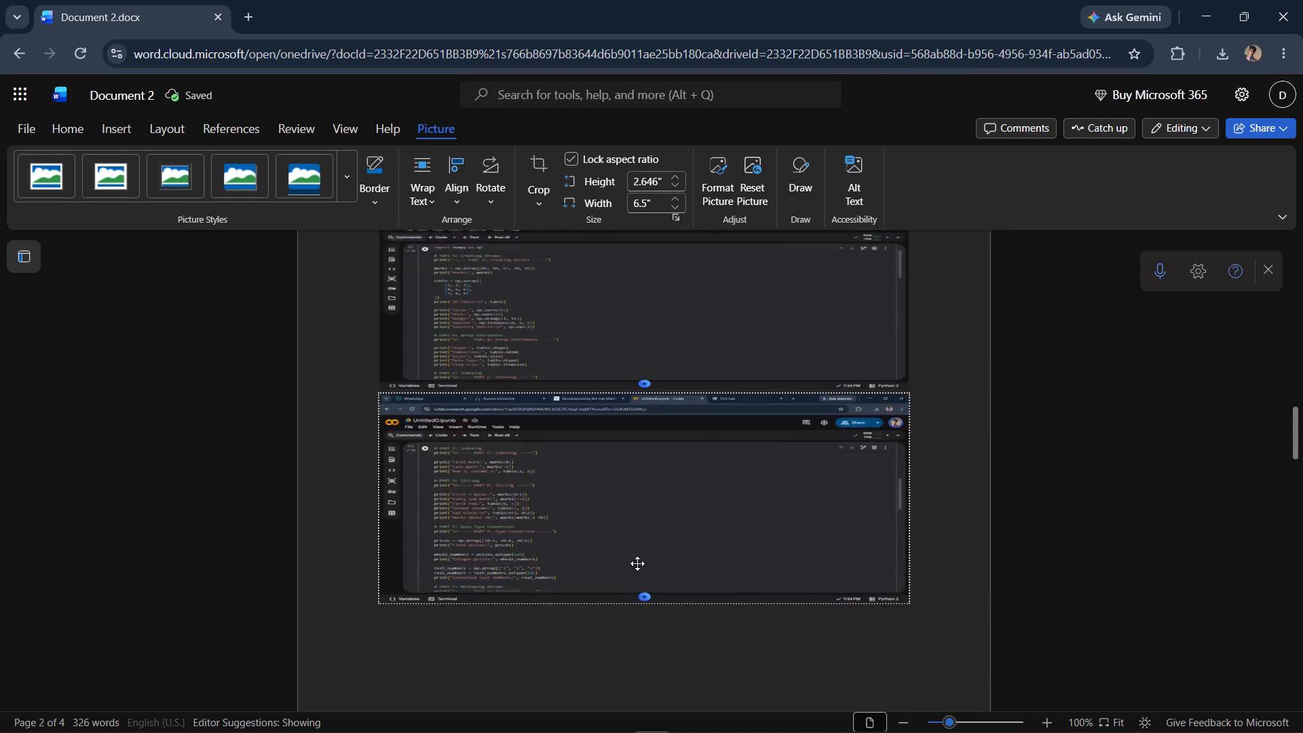
scroll(637, 563, "up", 5)
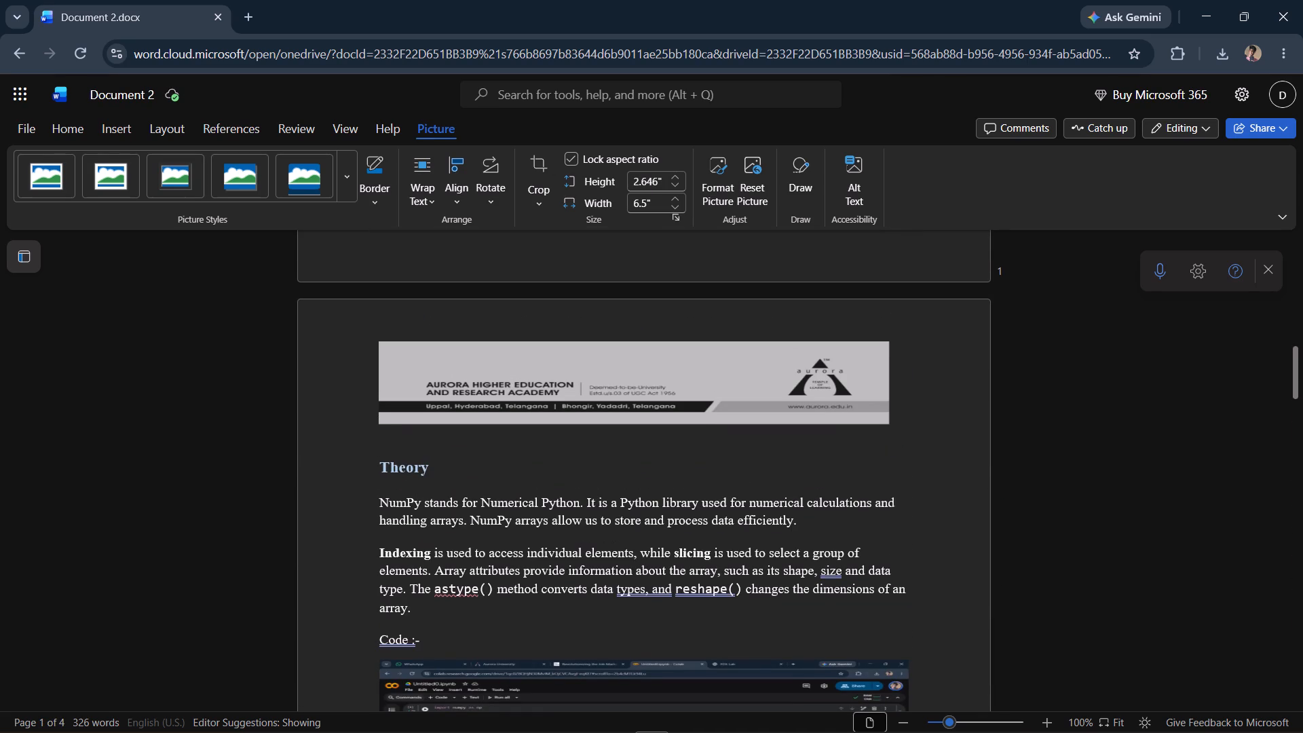
scroll(594, 563, "up", 2)
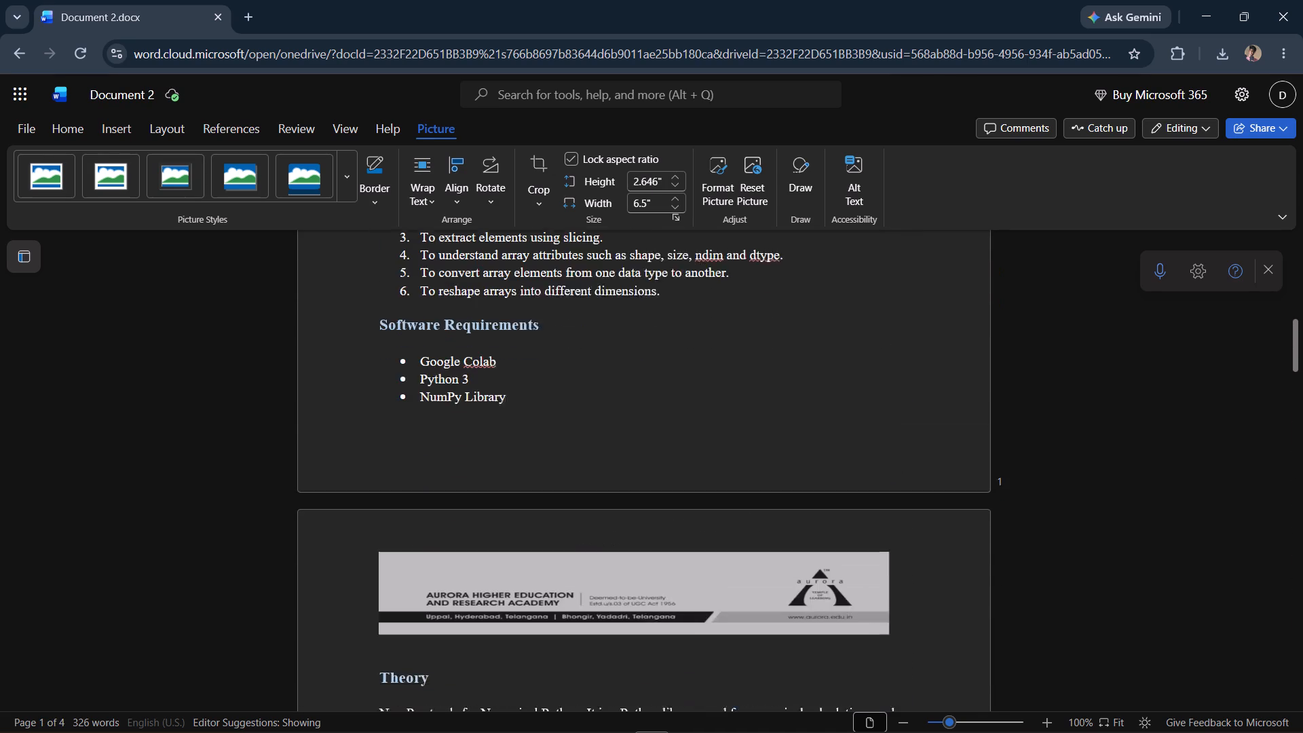
scroll(594, 563, "up", 6)
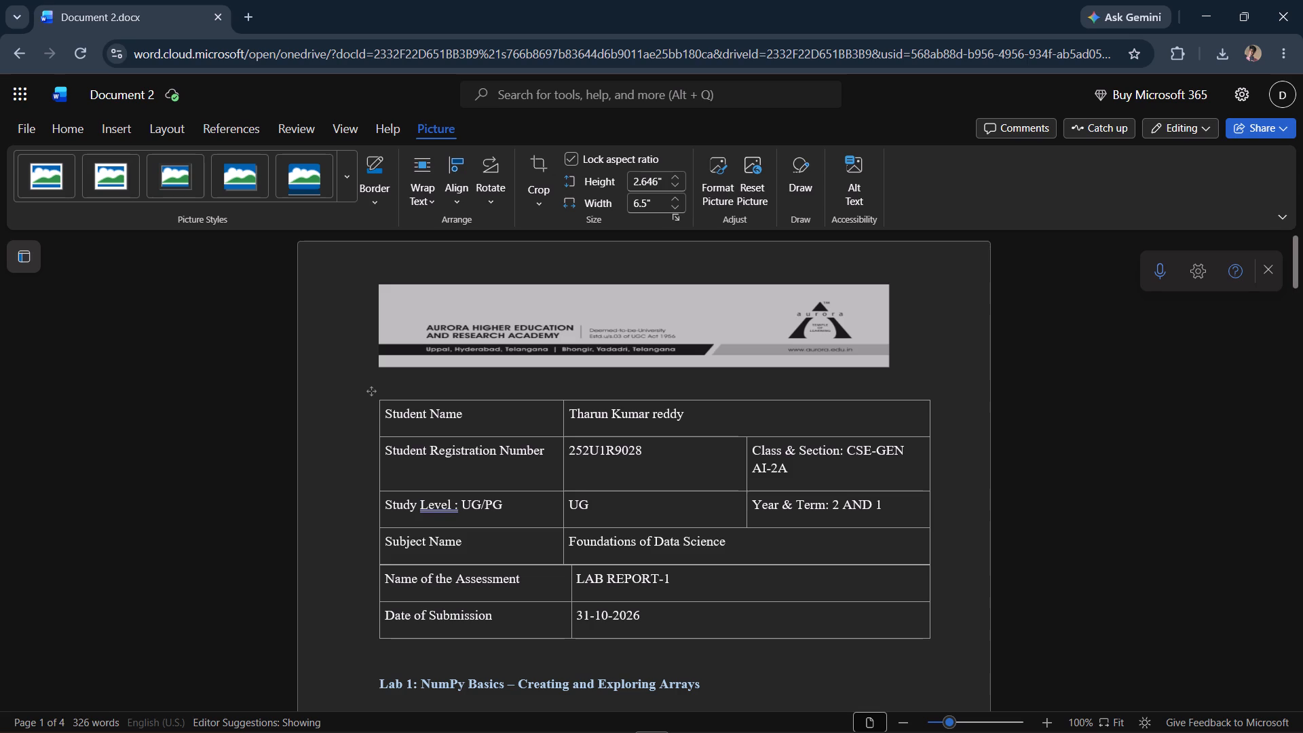
Close the floating dictation controls and return to the document.
left_click(1274, 270)
left_click(1044, 494)
Review the report from the student details table down through the Aim and Objectives sections.
scroll(1044, 494, "down", 1)
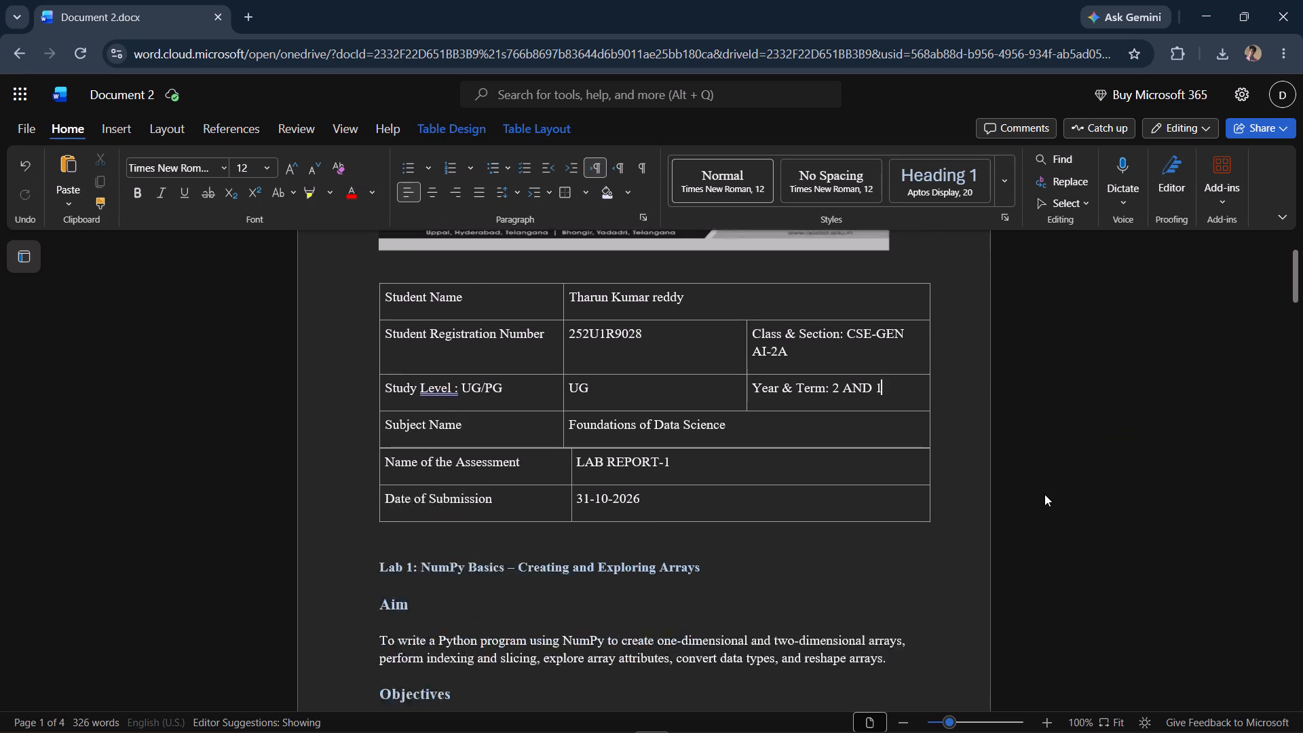
scroll(1044, 494, "down", 2)
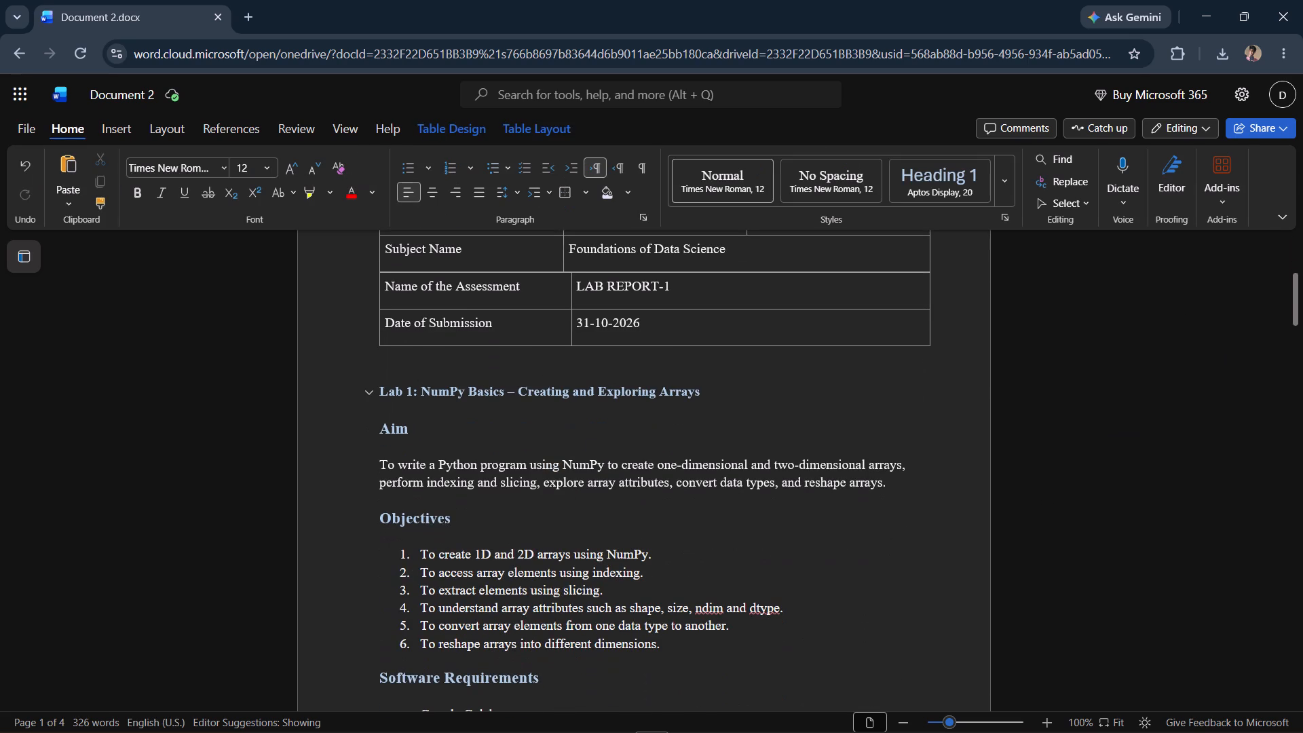
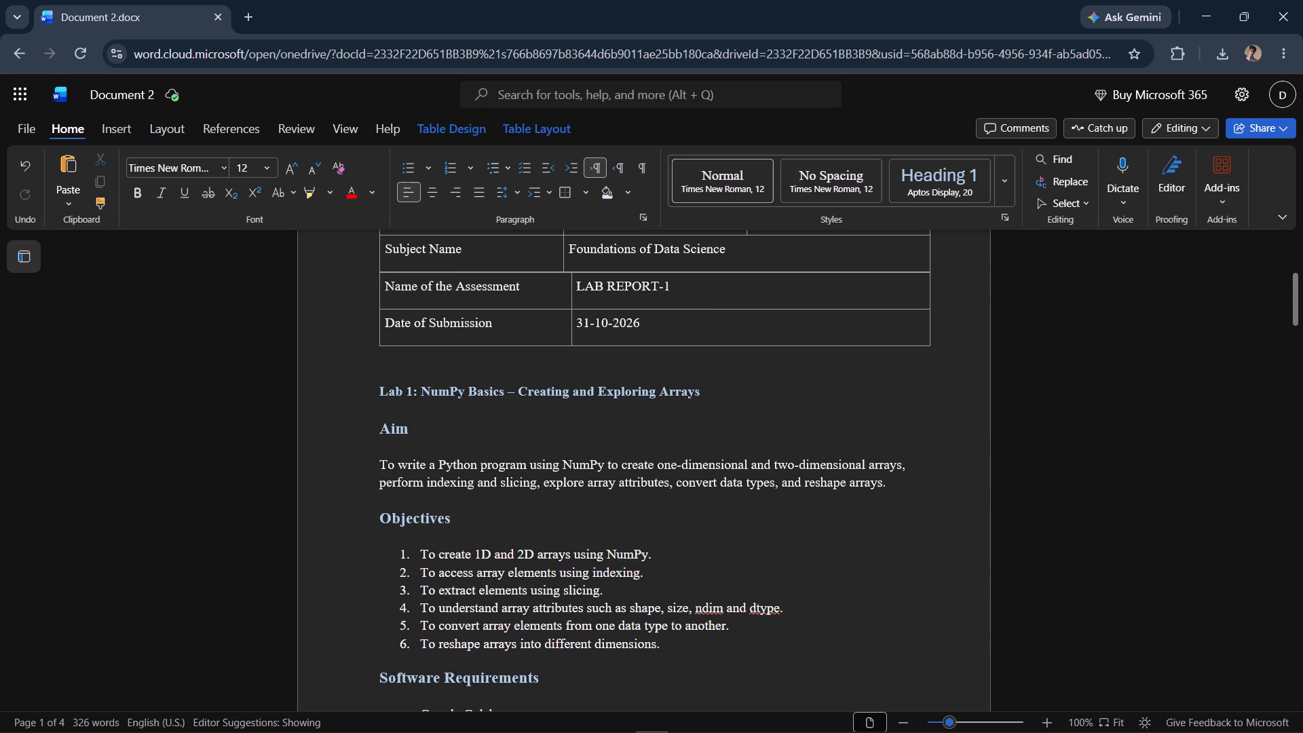
Review the report from the letterhead and student details table down to the output screenshots on page 3.
scroll(700, 307, "up", 3)
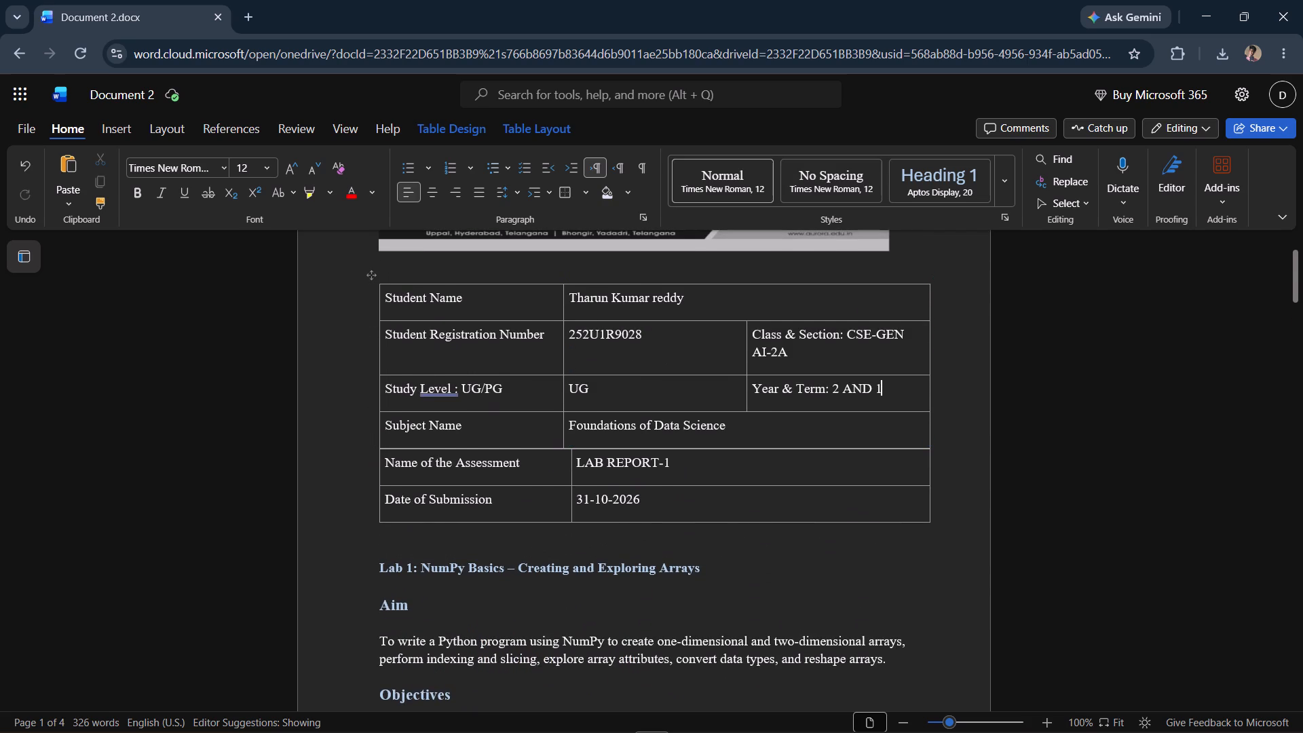
scroll(687, 329, "up", 1)
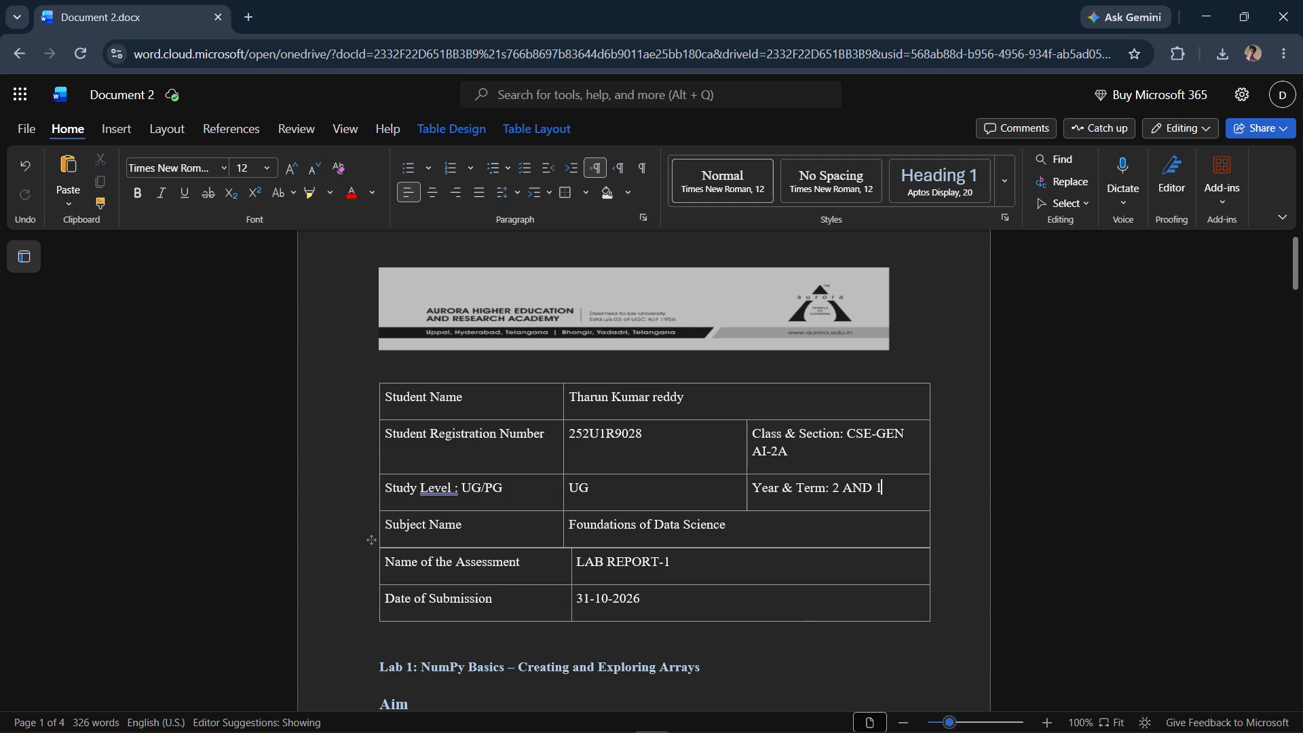
scroll(763, 590, "down", 3)
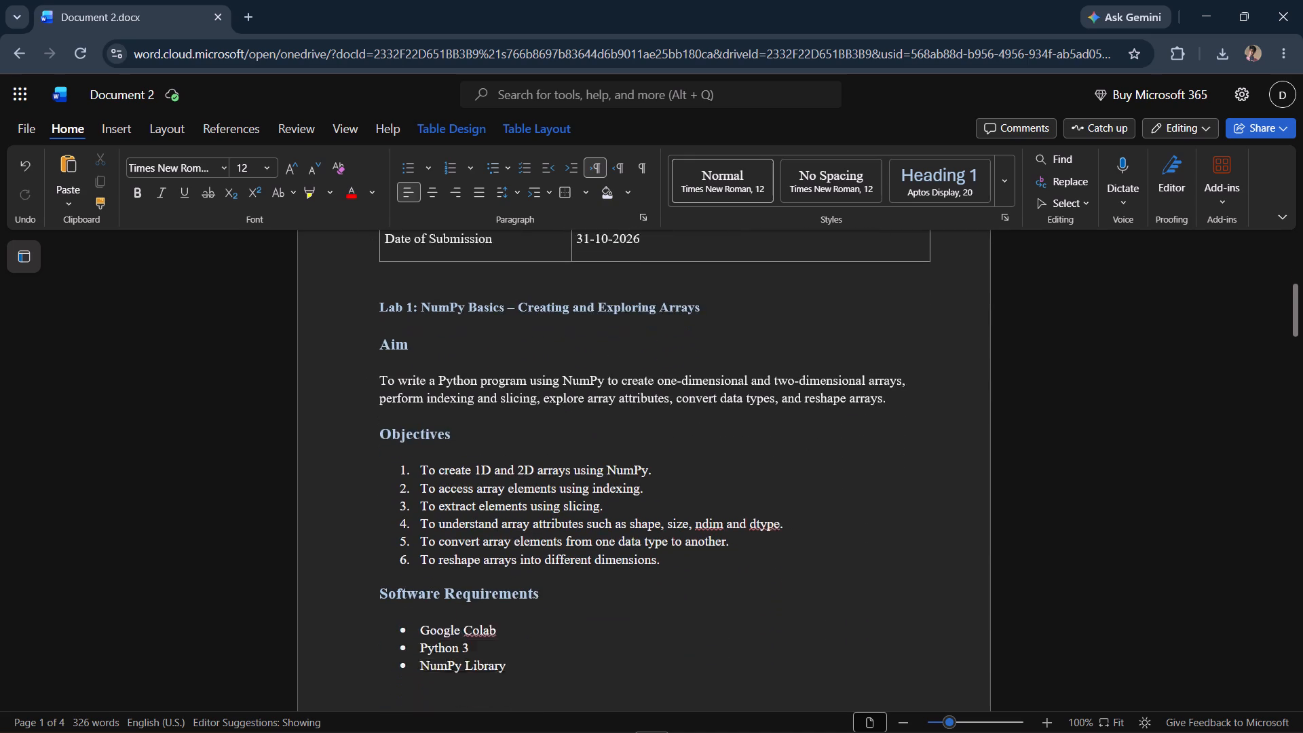
scroll(763, 590, "down", 2)
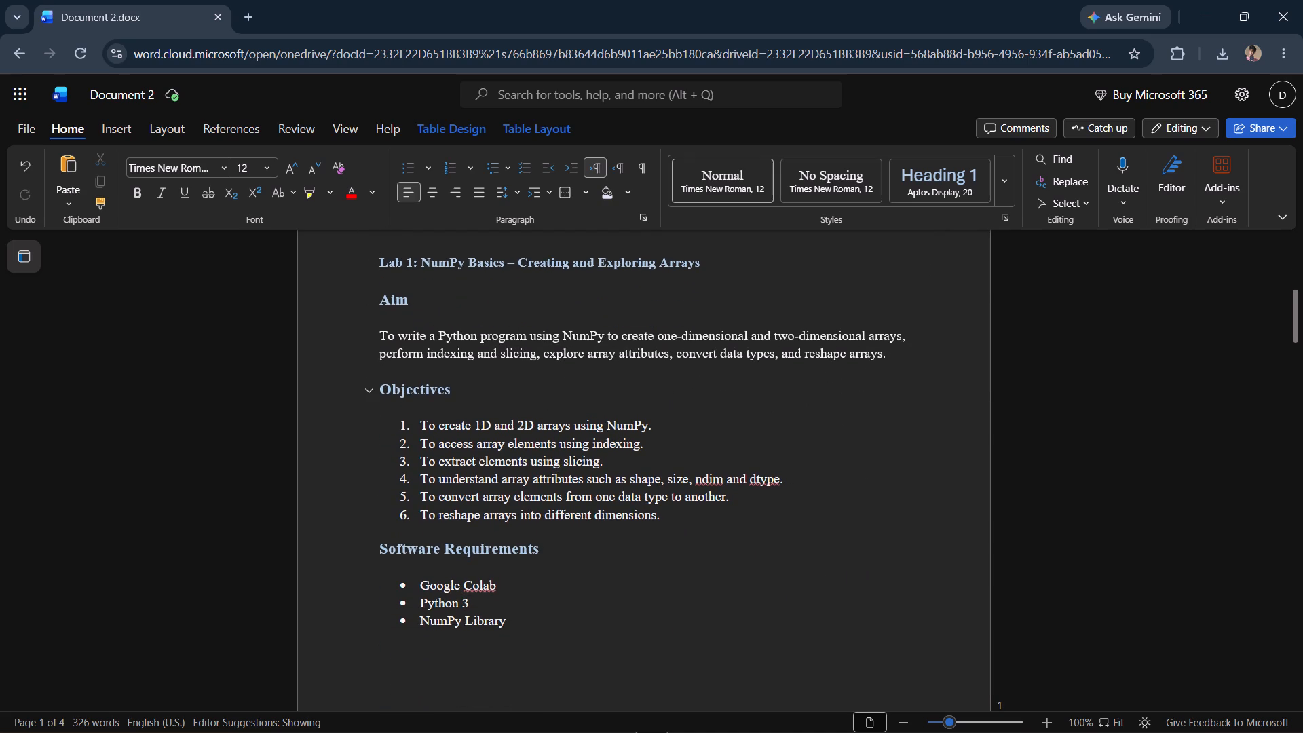
scroll(495, 394, "down", 1)
scroll(495, 394, "up", 1)
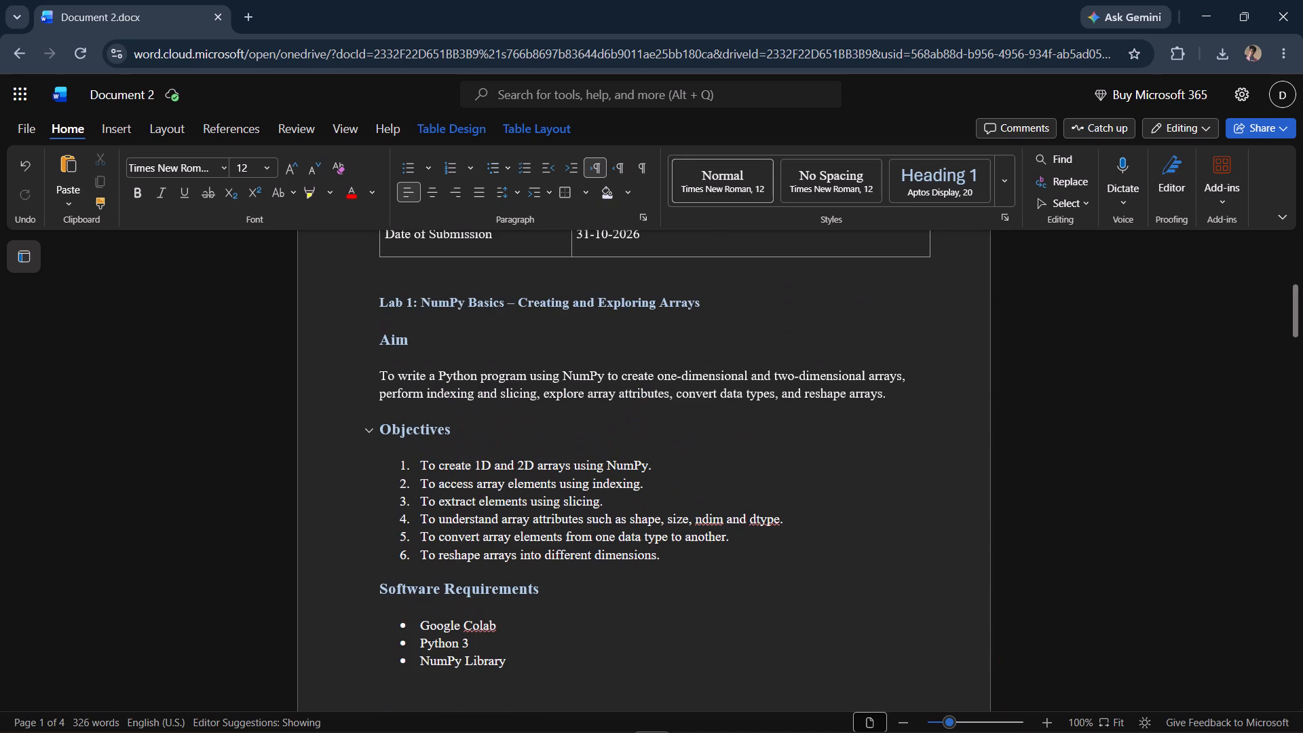
scroll(495, 394, "up", 1)
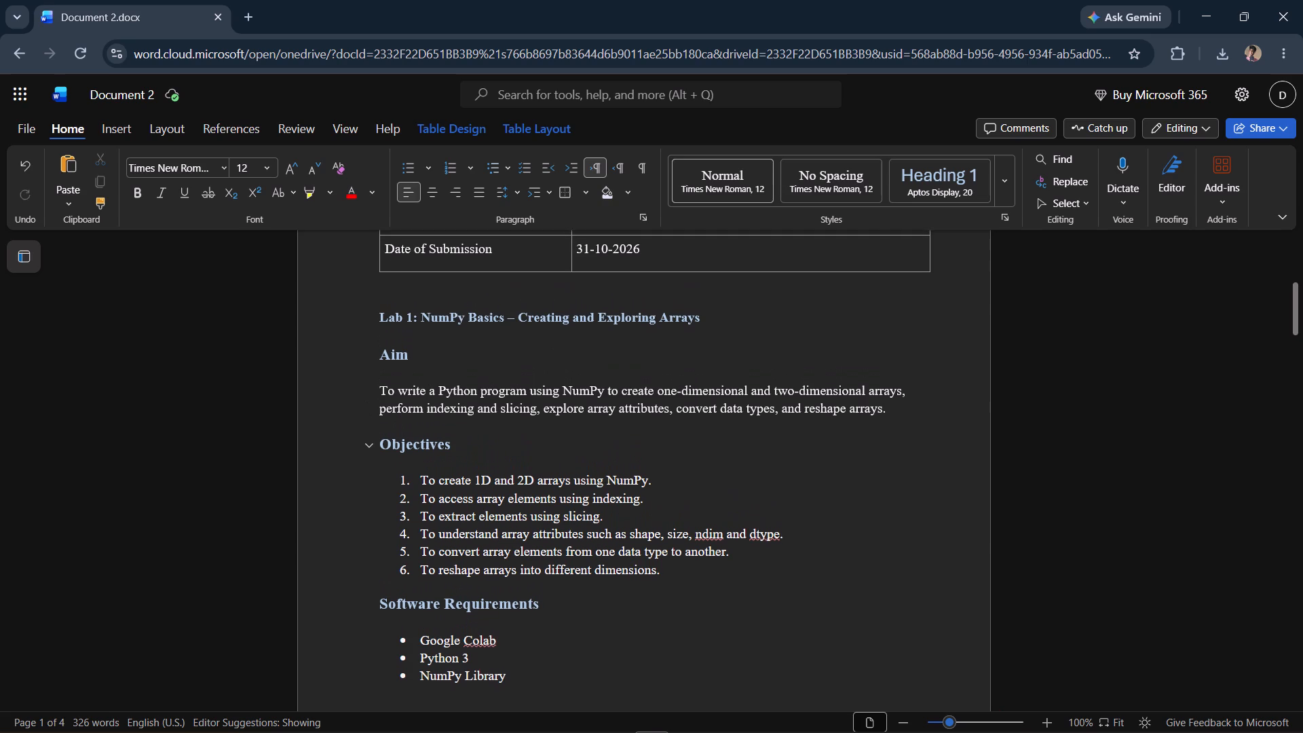
scroll(495, 394, "down", 3)
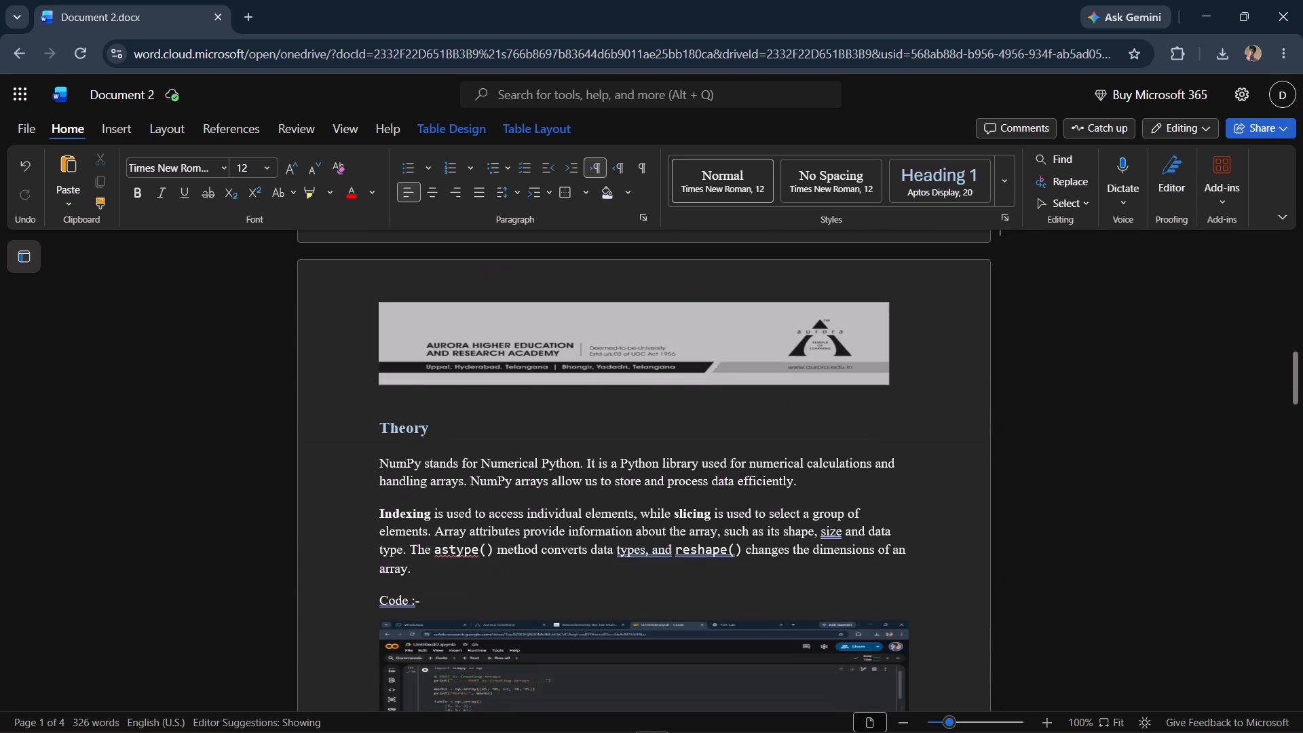
scroll(495, 394, "down", 5)
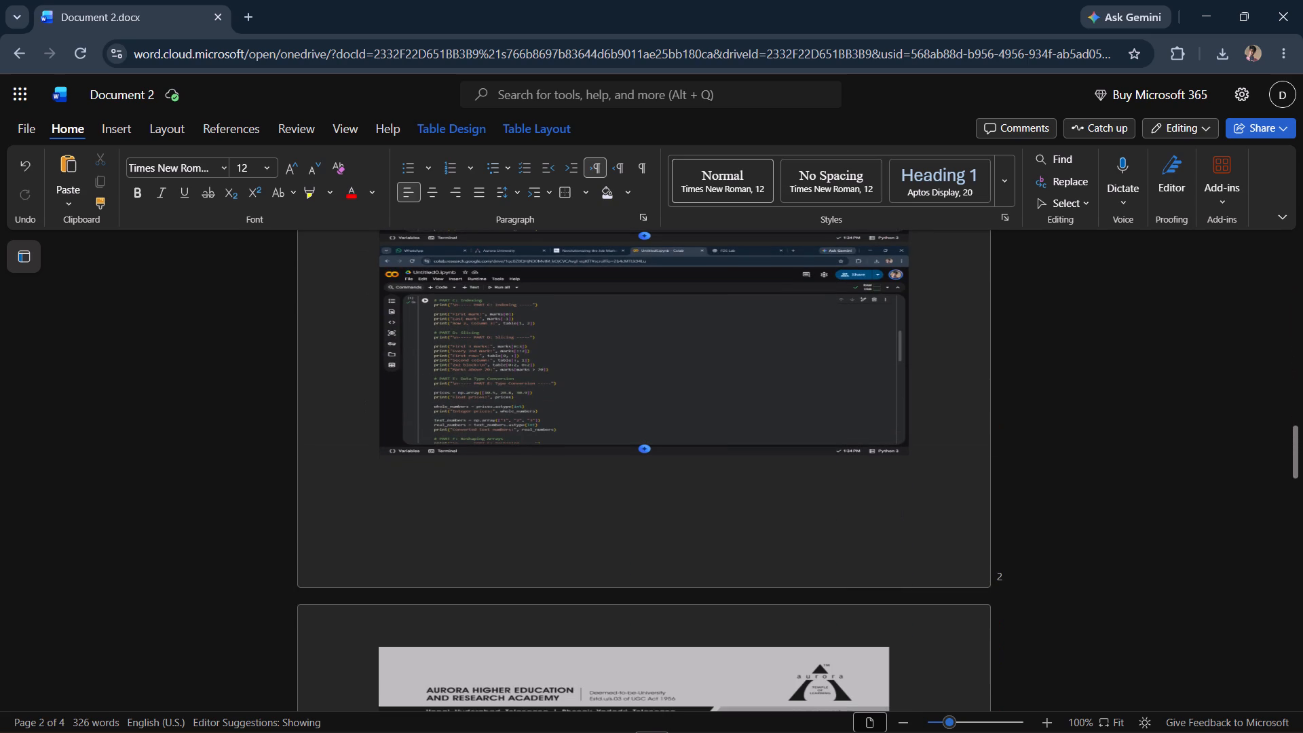
scroll(495, 394, "down", 4)
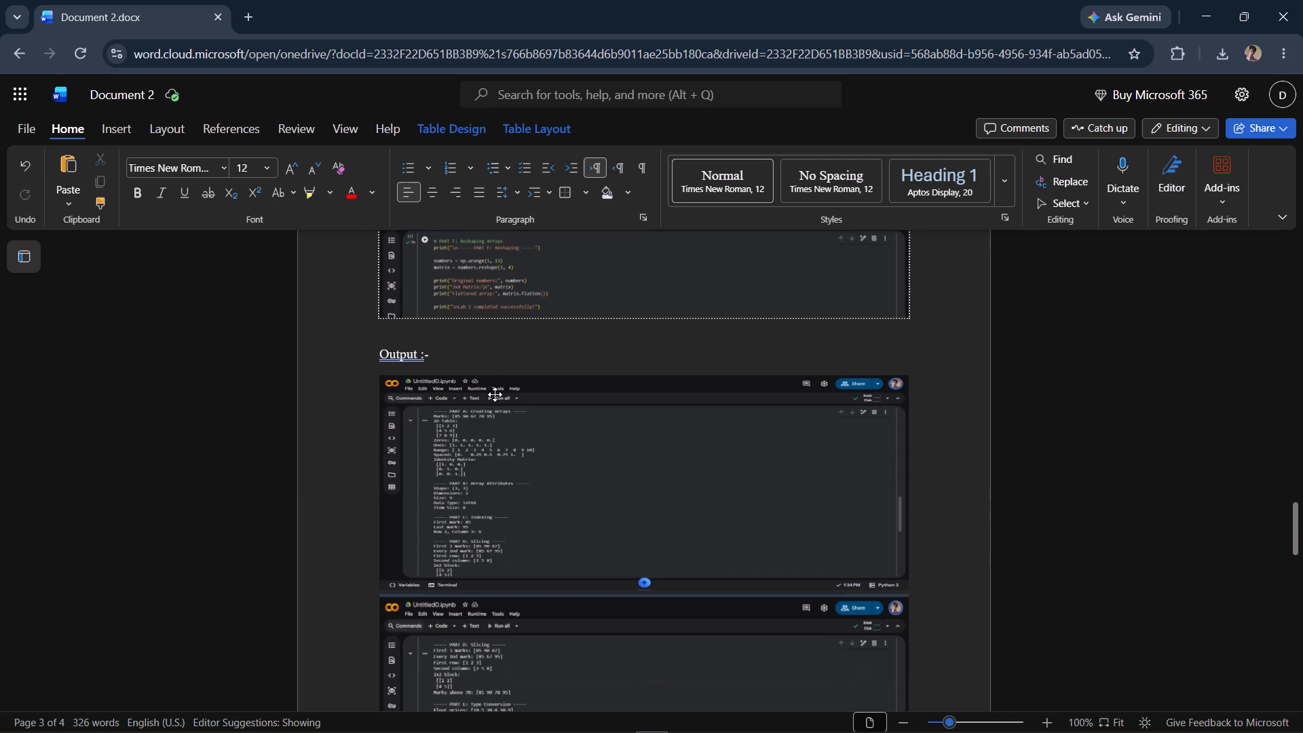
Review the report again from the first page through the theory, code and output to the Observation and Result sections.
scroll(495, 394, "up", 9)
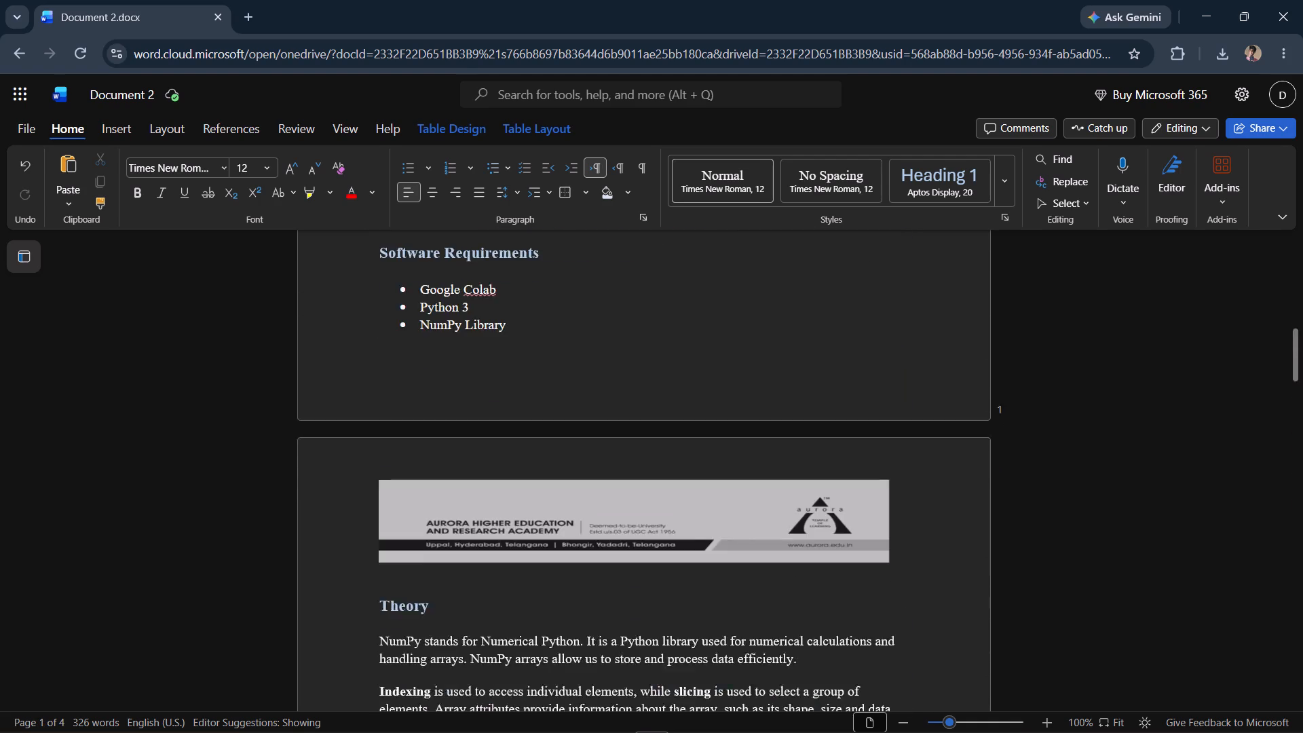
scroll(495, 394, "up", 3)
scroll(495, 394, "down", 1)
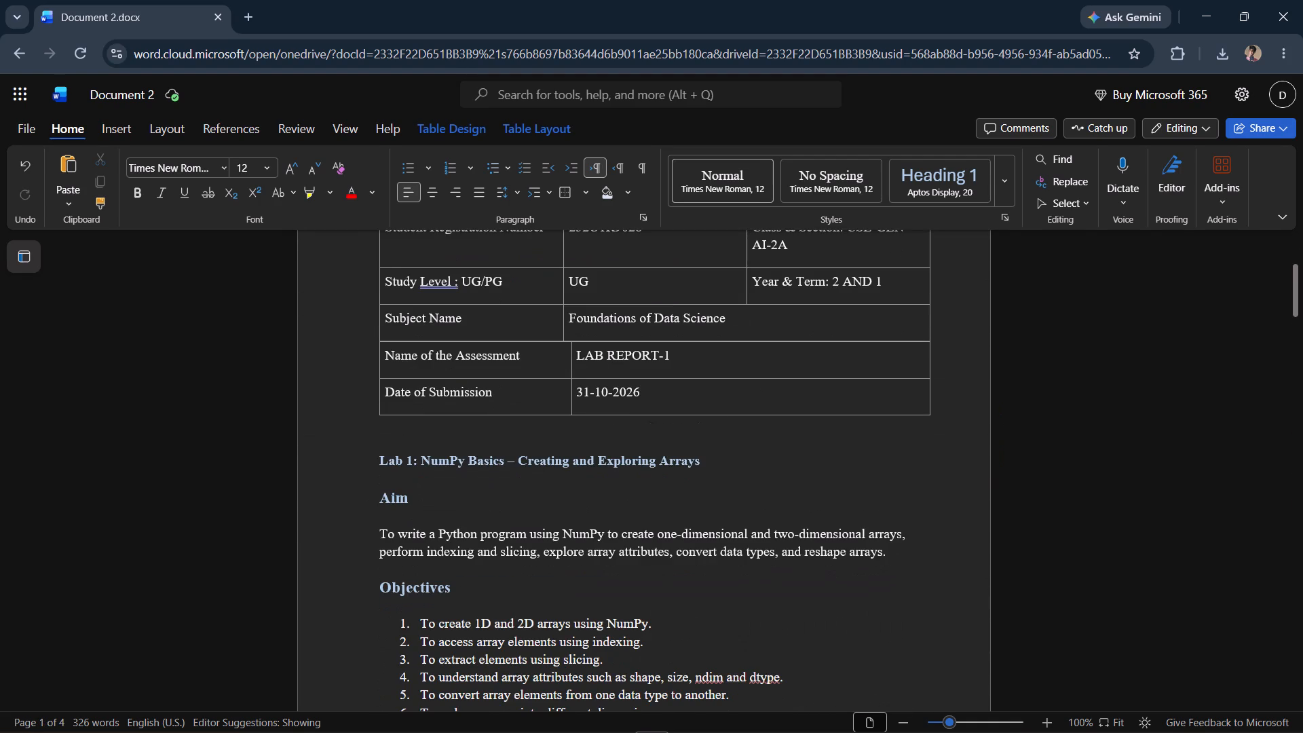
scroll(599, 500, "down", 6)
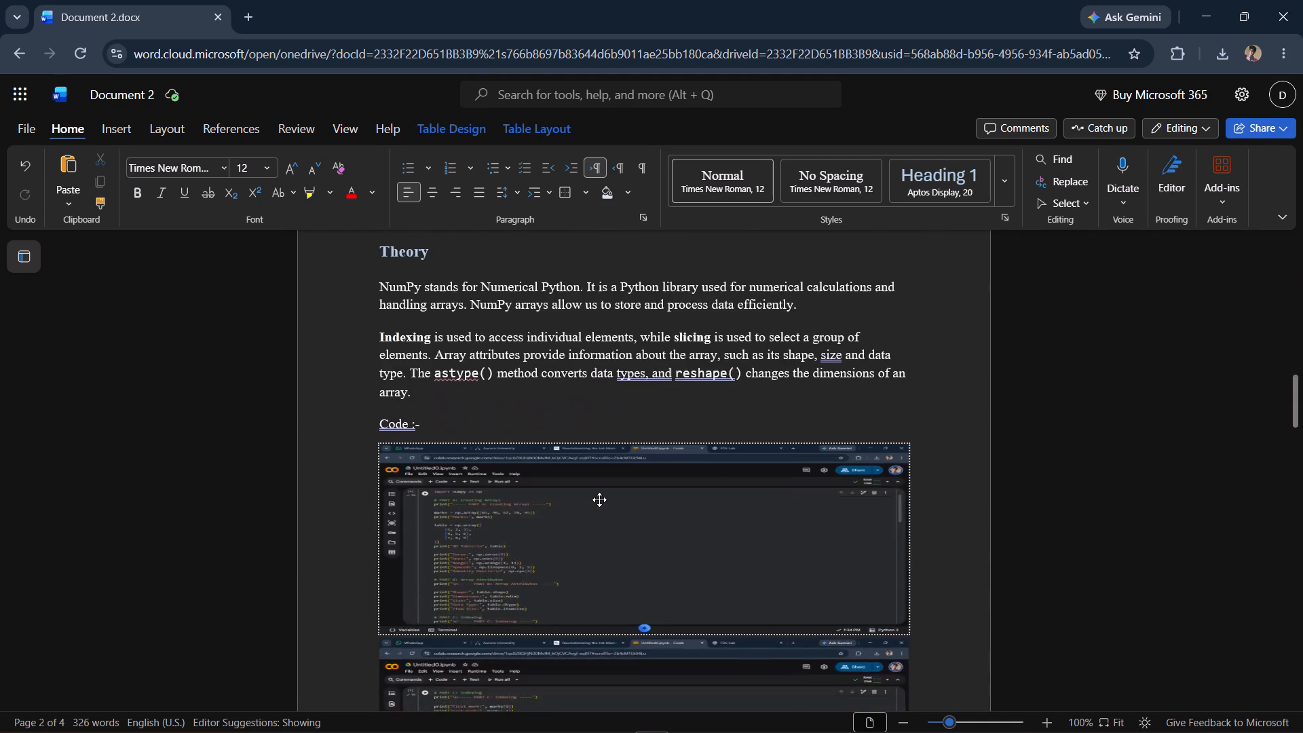
scroll(599, 500, "down", 5)
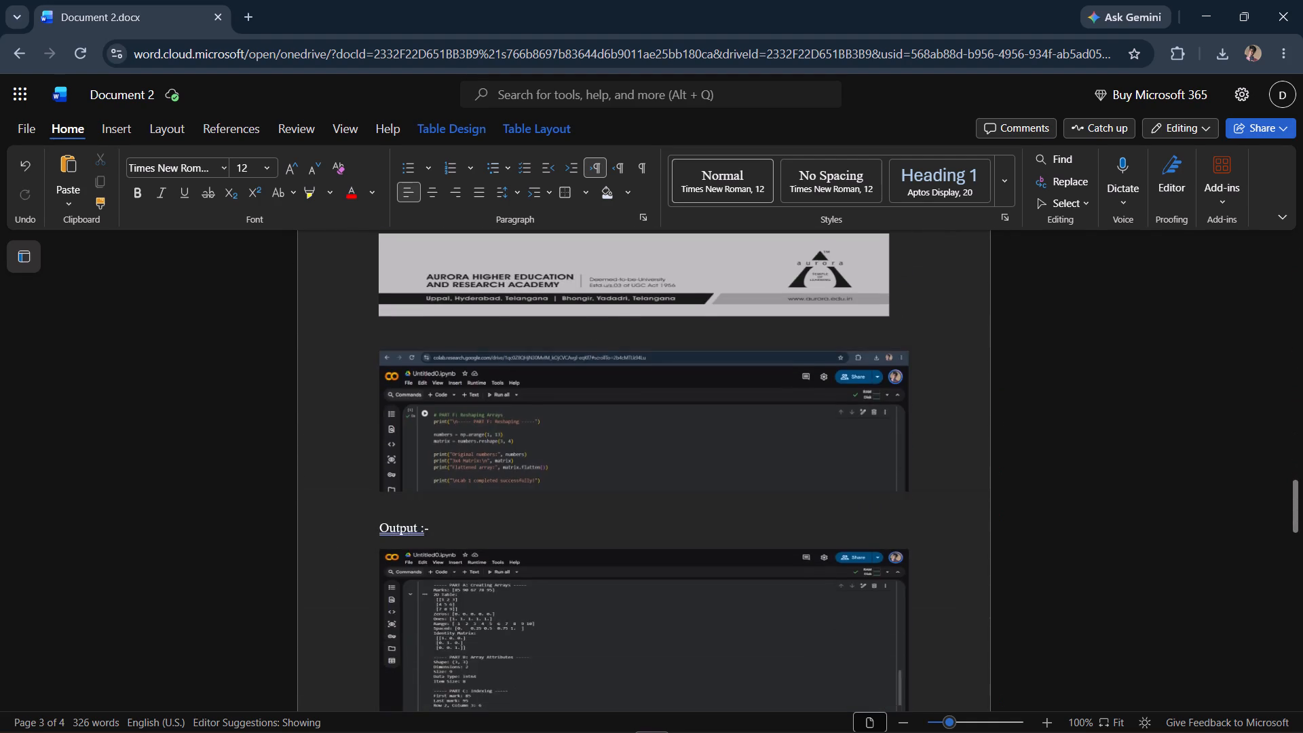
scroll(599, 500, "down", 7)
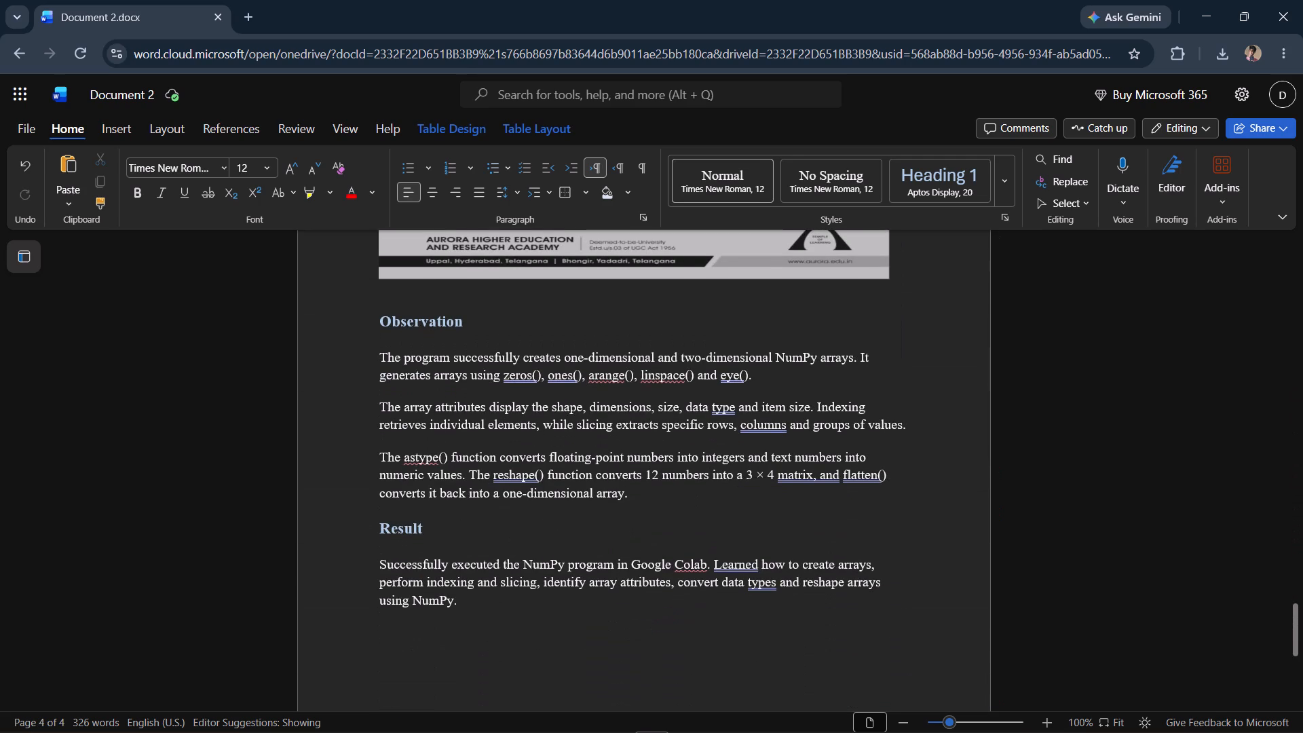
scroll(385, 510, "down", 2)
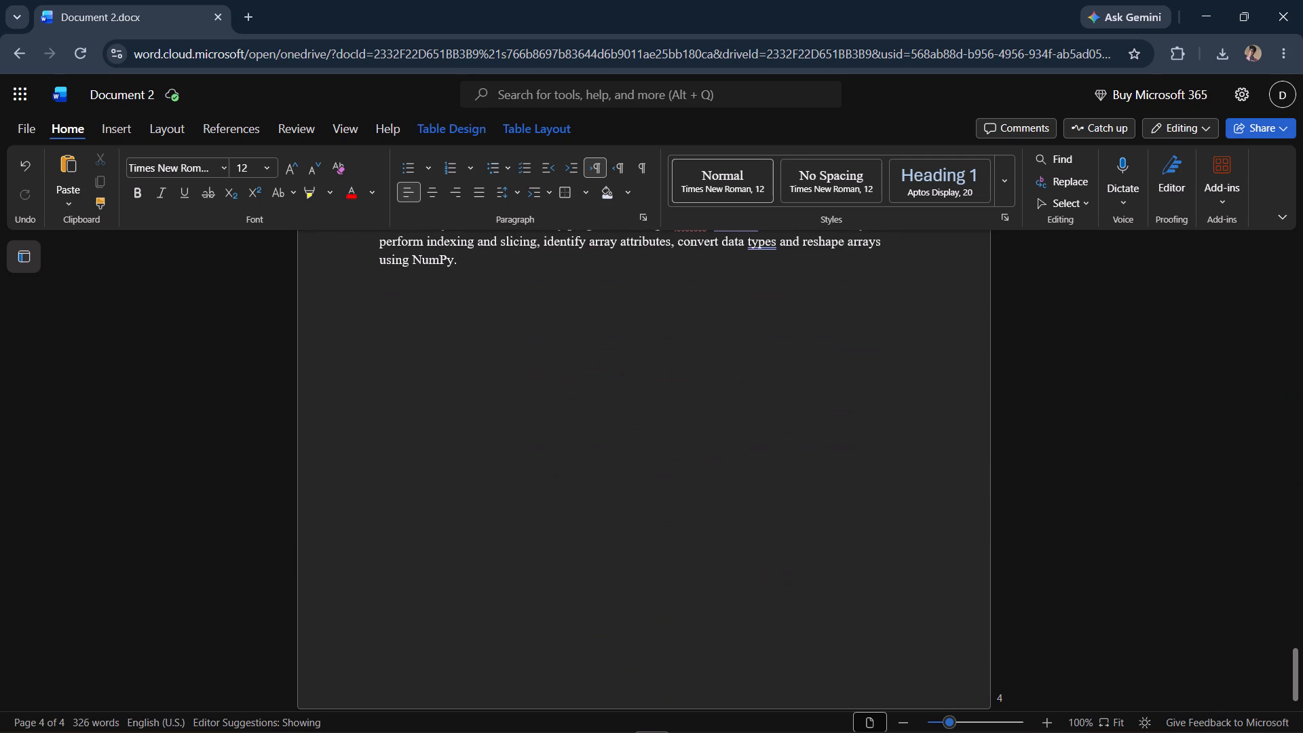
scroll(385, 510, "up", 2)
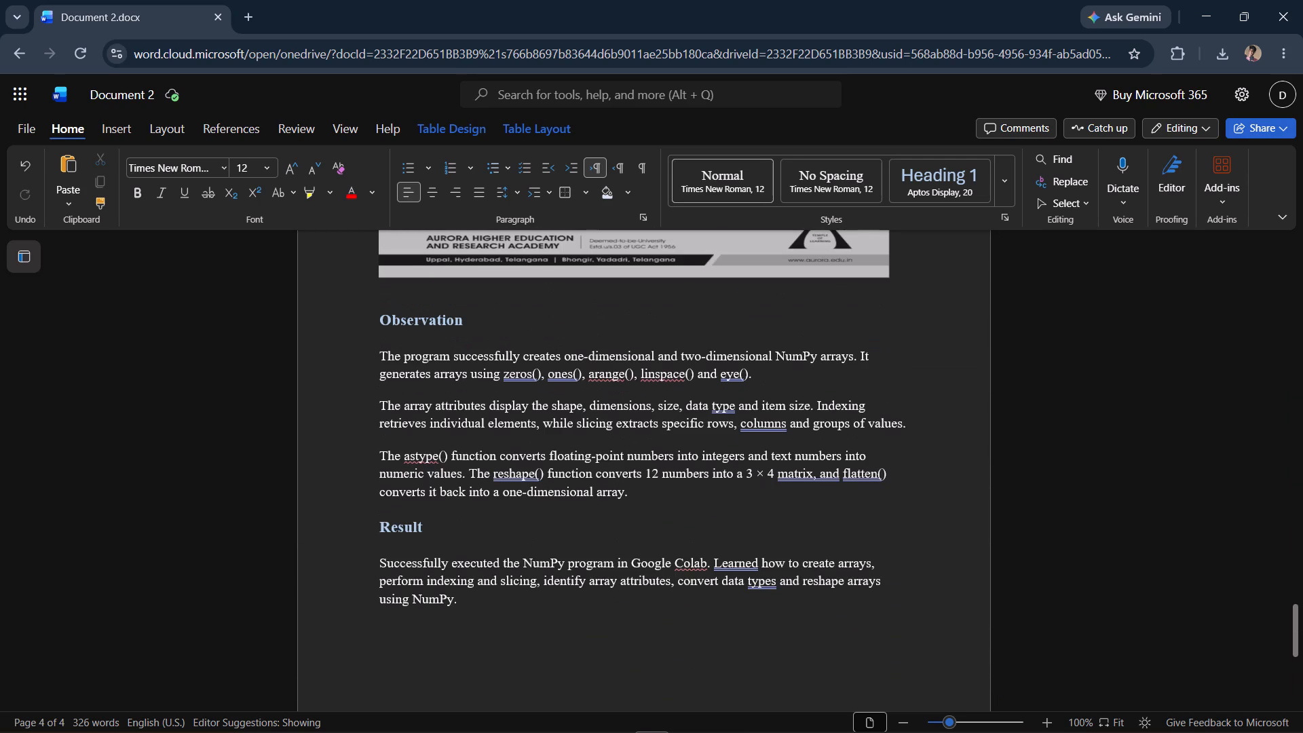
scroll(385, 510, "down", 1)
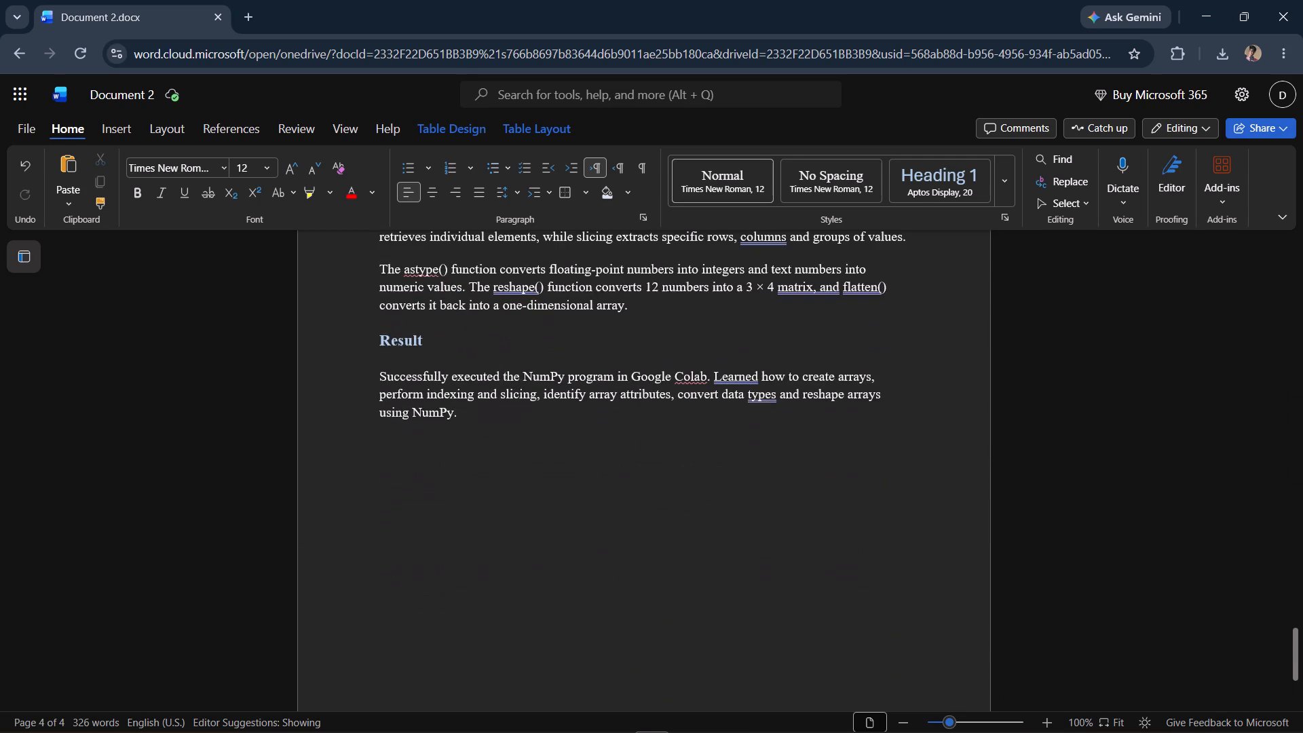
Place the text cursor in the blank space below the Result paragraph.
left_click(465, 512)
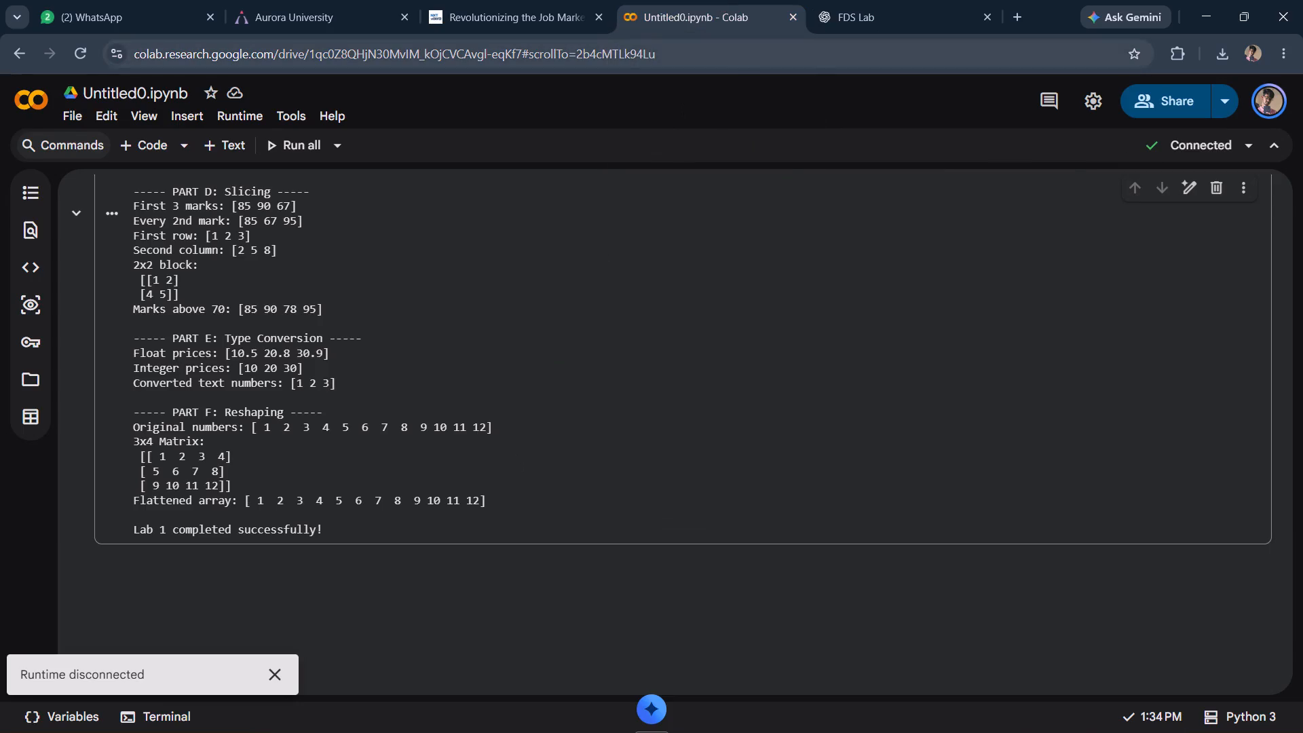
left_click(1182, 108)
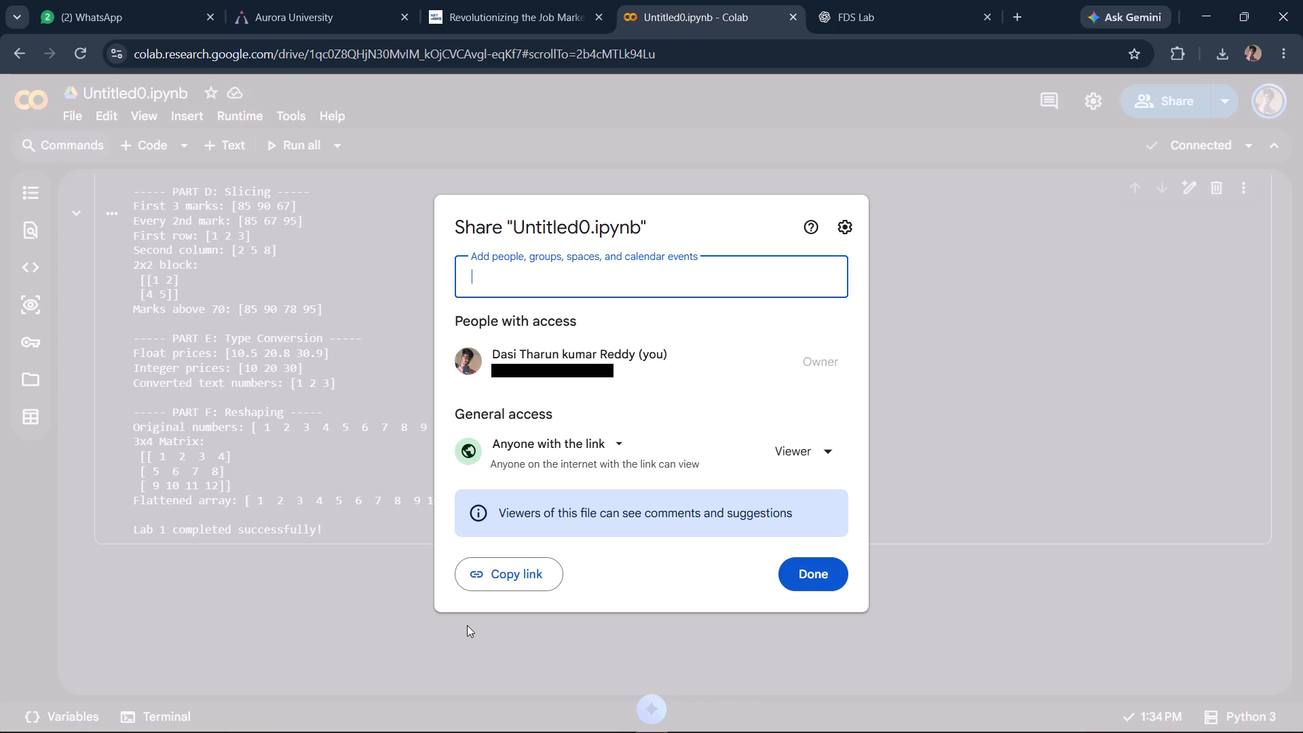
left_click(500, 584)
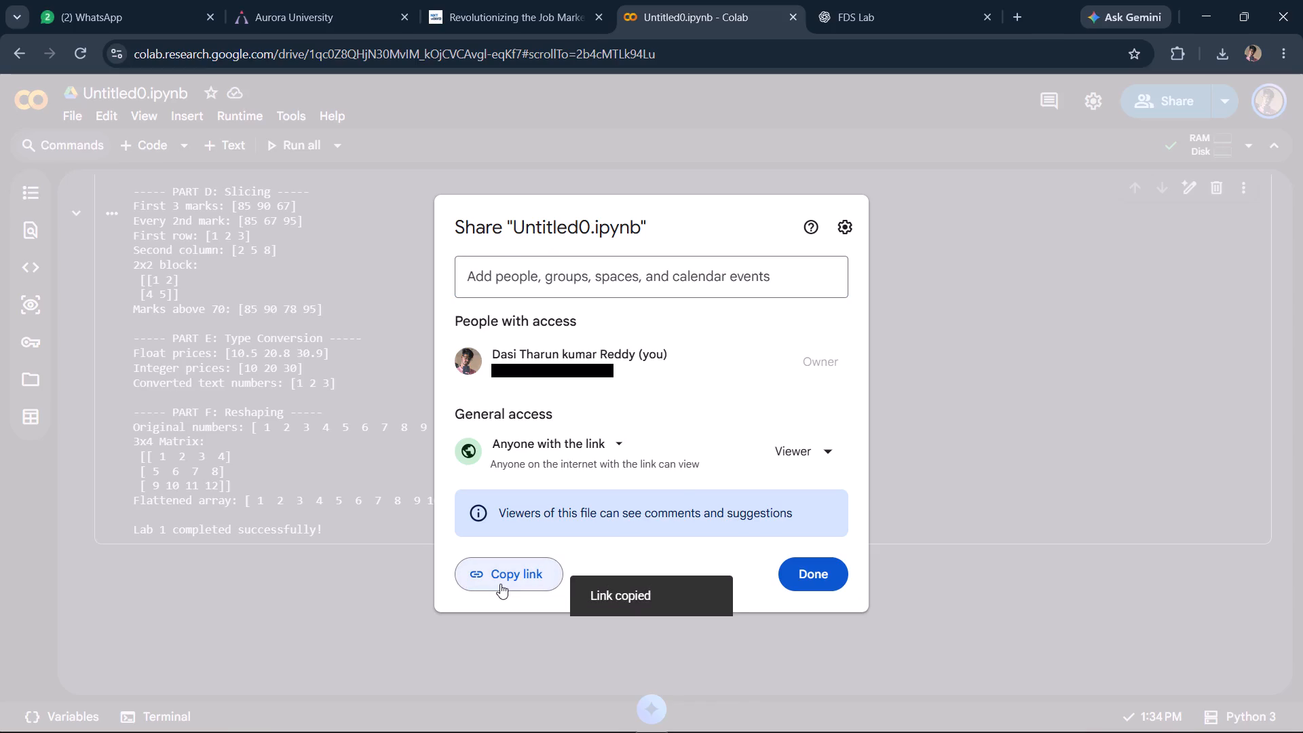
Switch back to Word and enter "Google Colab" on a new line below the Result paragraph.
key("alt+Tab")
key("Return")
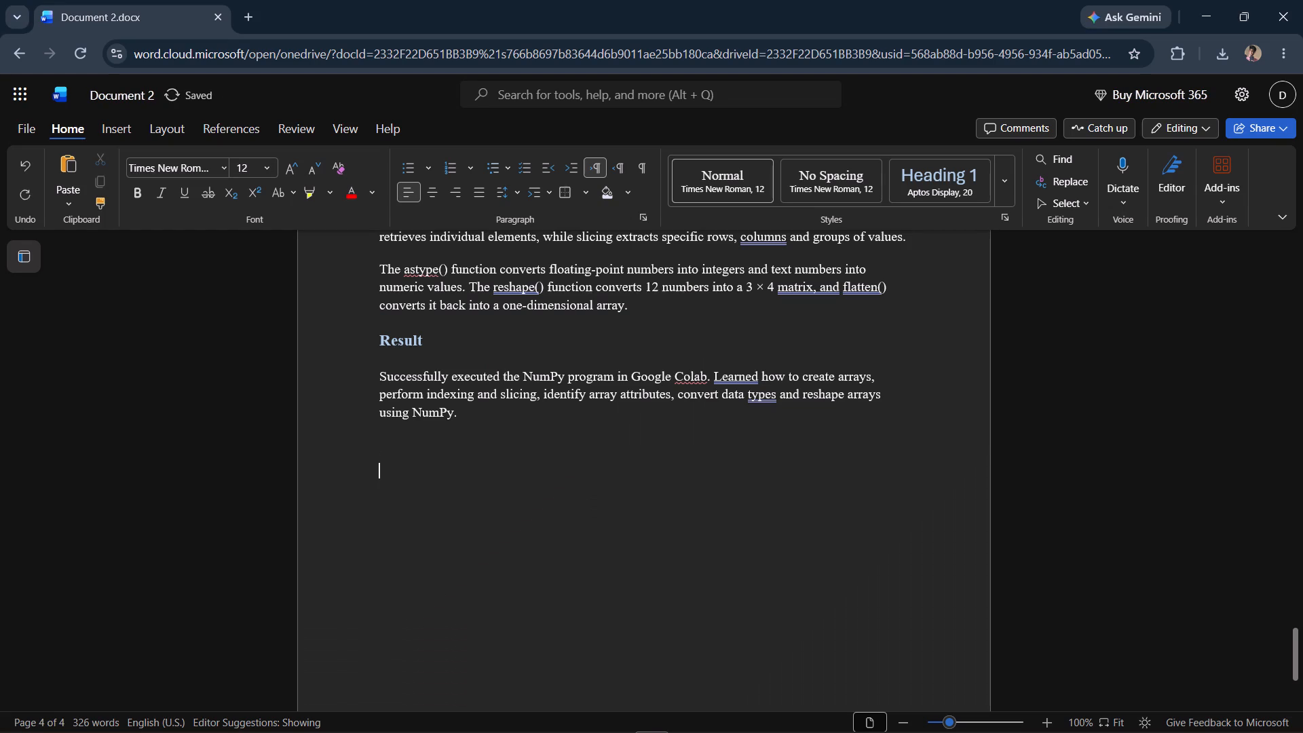
type("Colab")
key("Left")
key("Left")
key("Left")
key("Left")
key("Left")
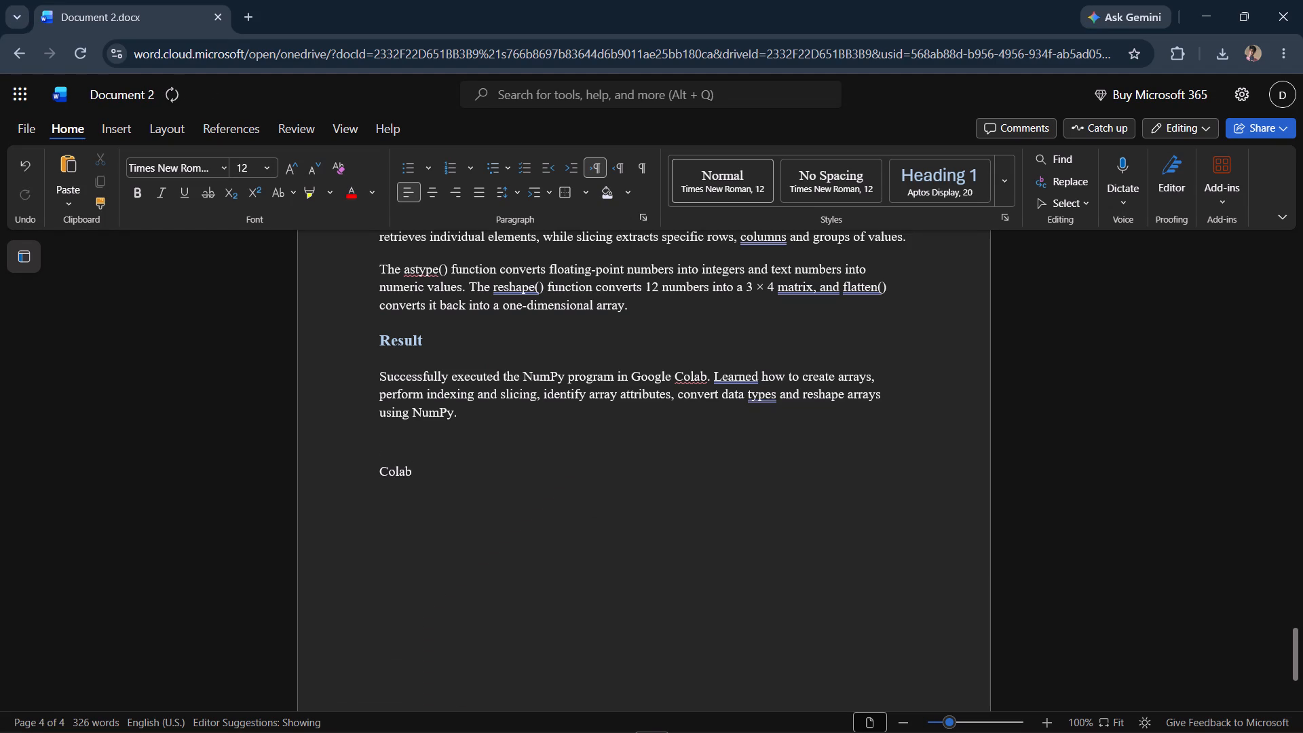
type("Goo")
type("gl")
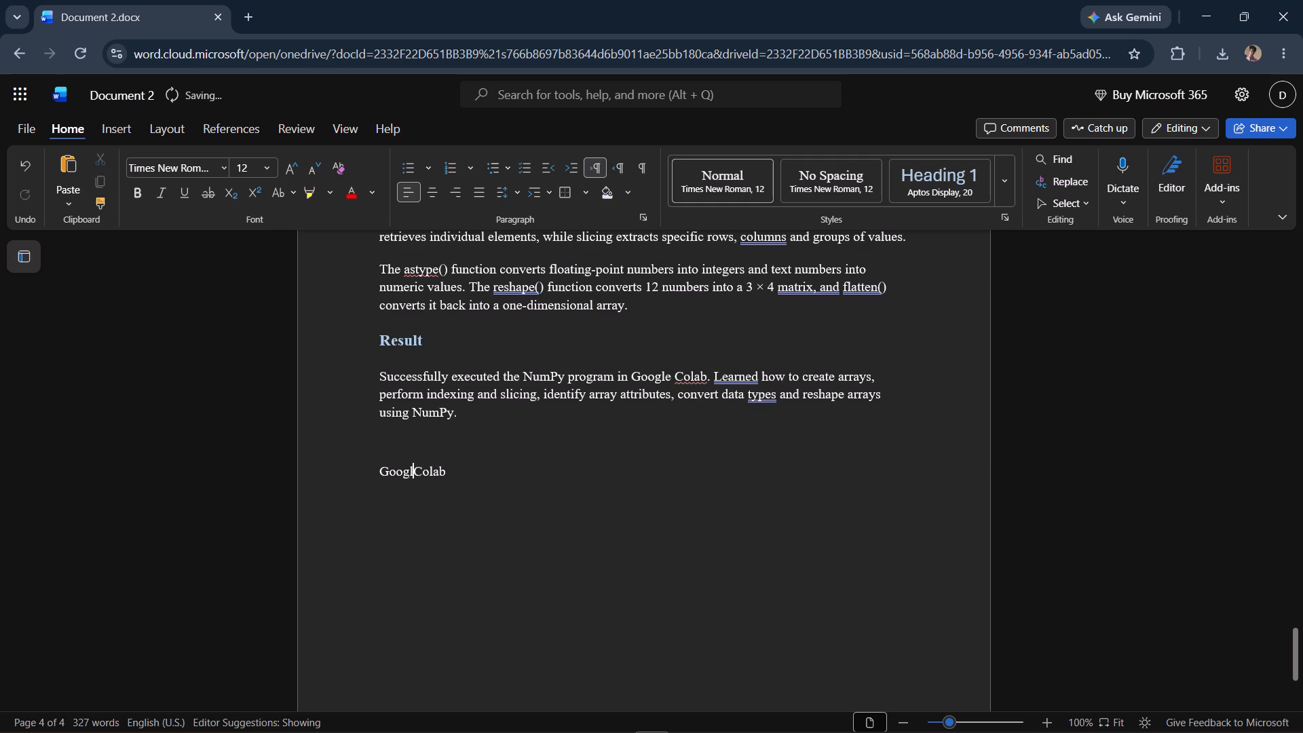
key("e")
key("space")
Complete the label as "Google Colab link :-" and paste the copied notebook link after it.
key("Right")
key("Right")
key("Right")
key("Right")
key("Right")
key("Right")
key("Right")
key("Right")
key("Right")
key("Right")
key("Right")
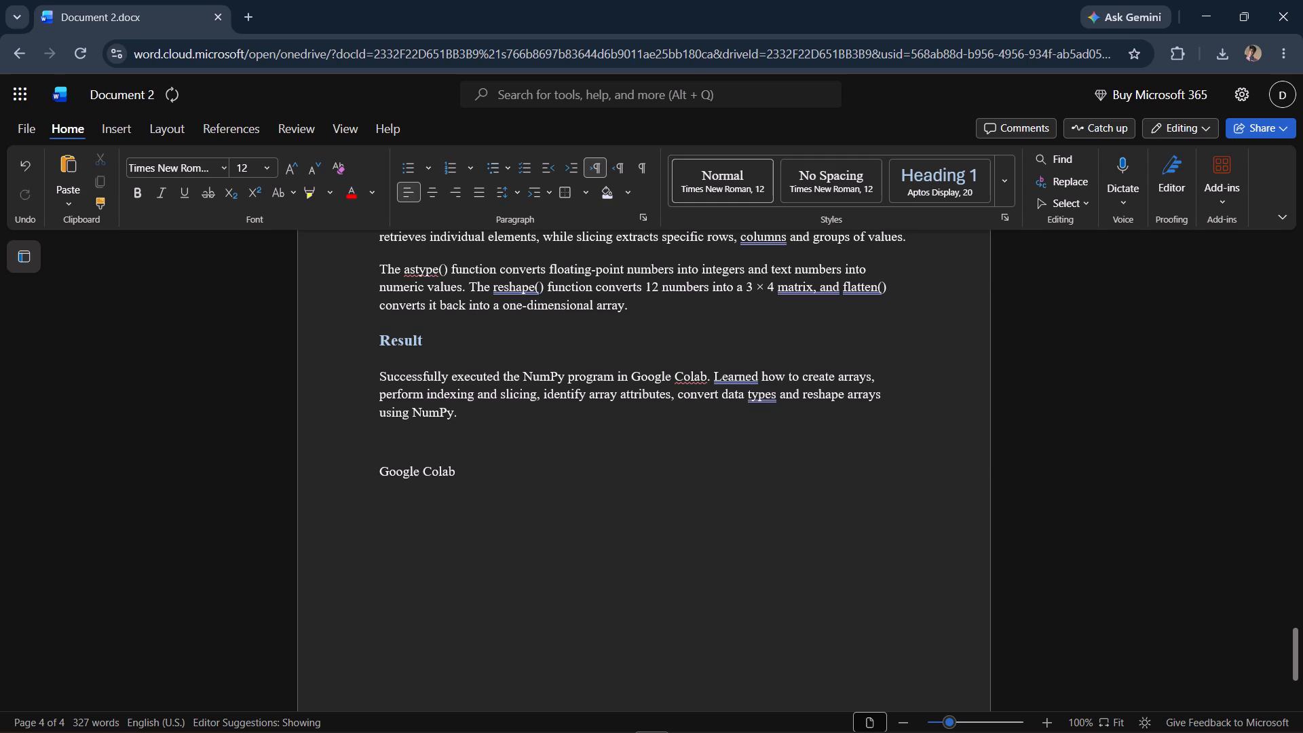
key("space")
type("lim")
key("BackSpace")
type("nk :-")
key("ctrl+v")
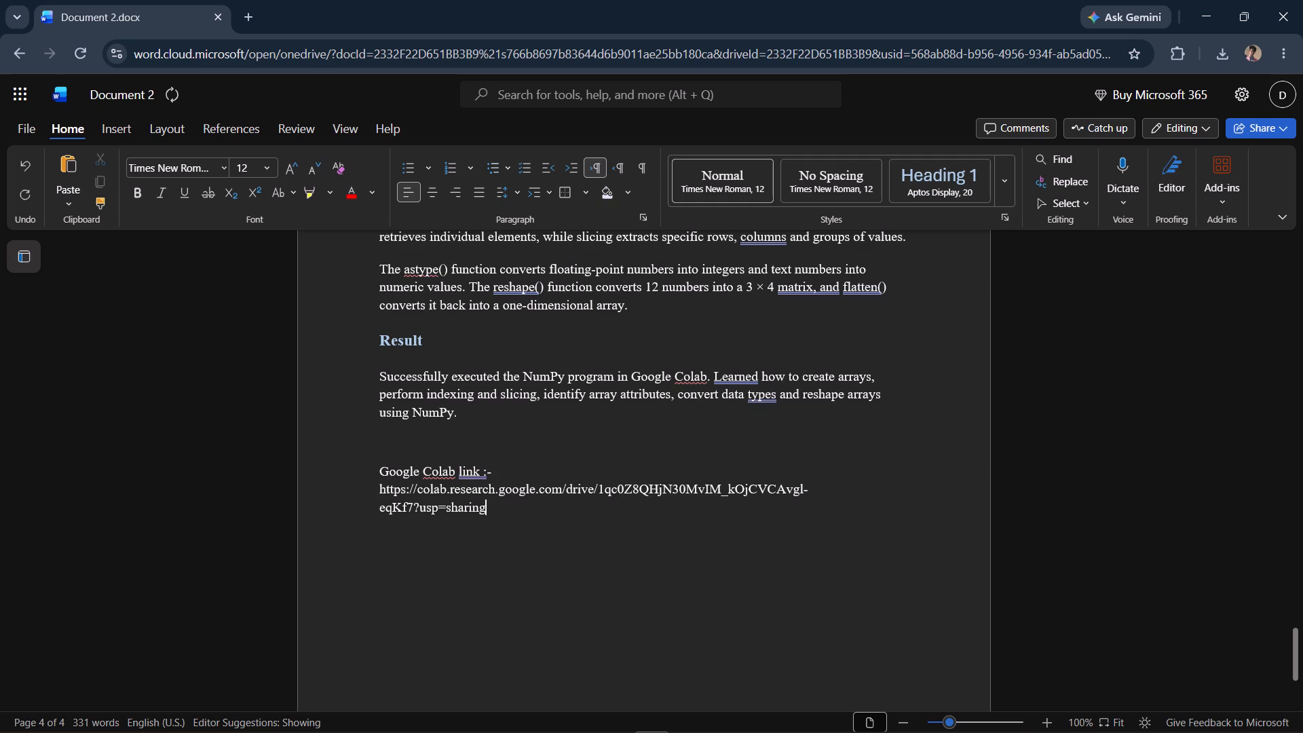
Make the "Google Colab link :-" label bold.
left_click(515, 465)
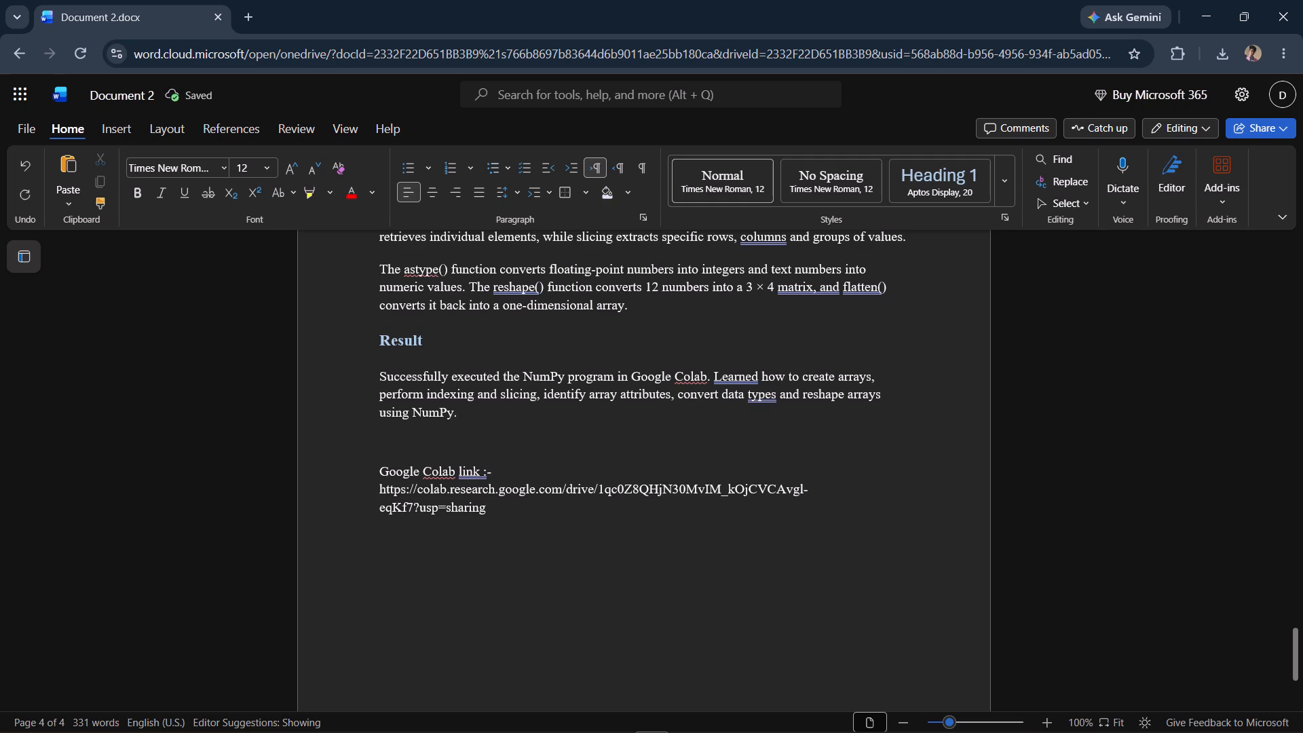
key("ctrl+shift+Left")
key("ctrl+shift+Left")
key("ctrl+shift+Left")
key("ctrl+shift+Left")
key("ctrl+shift+Left")
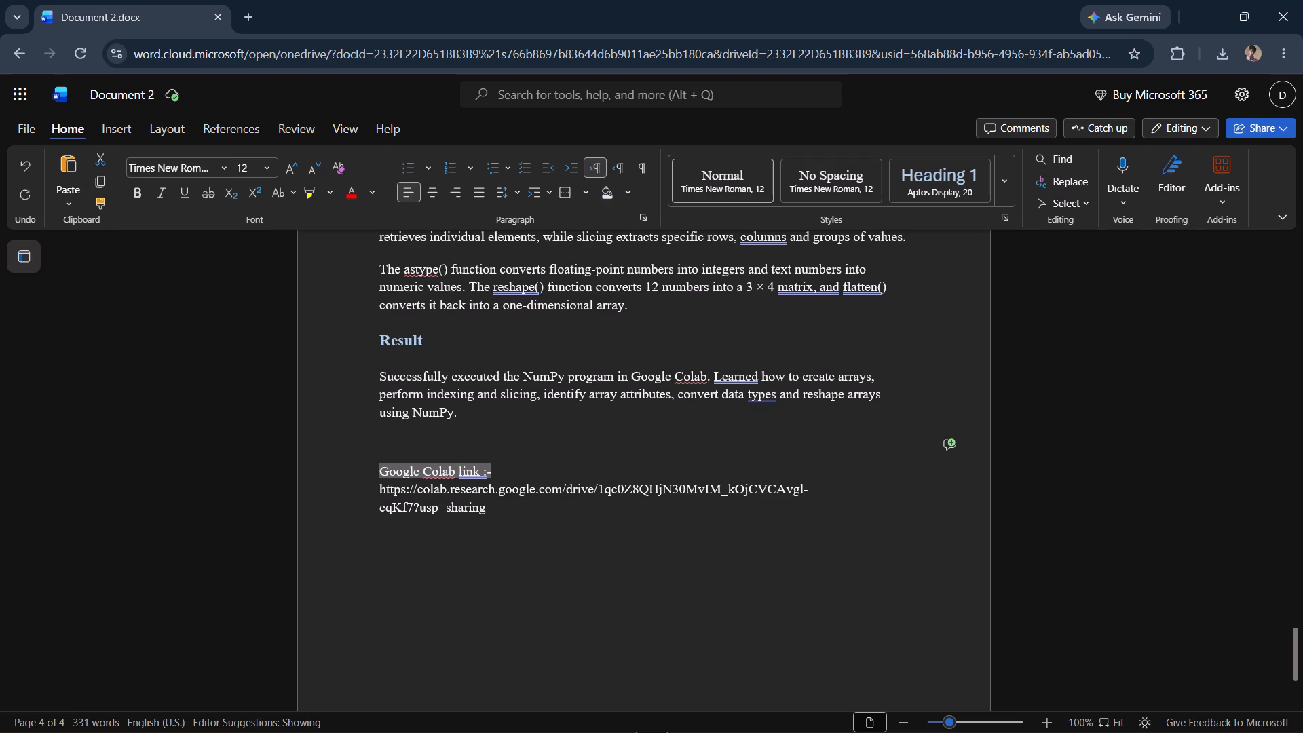
right_click(455, 474)
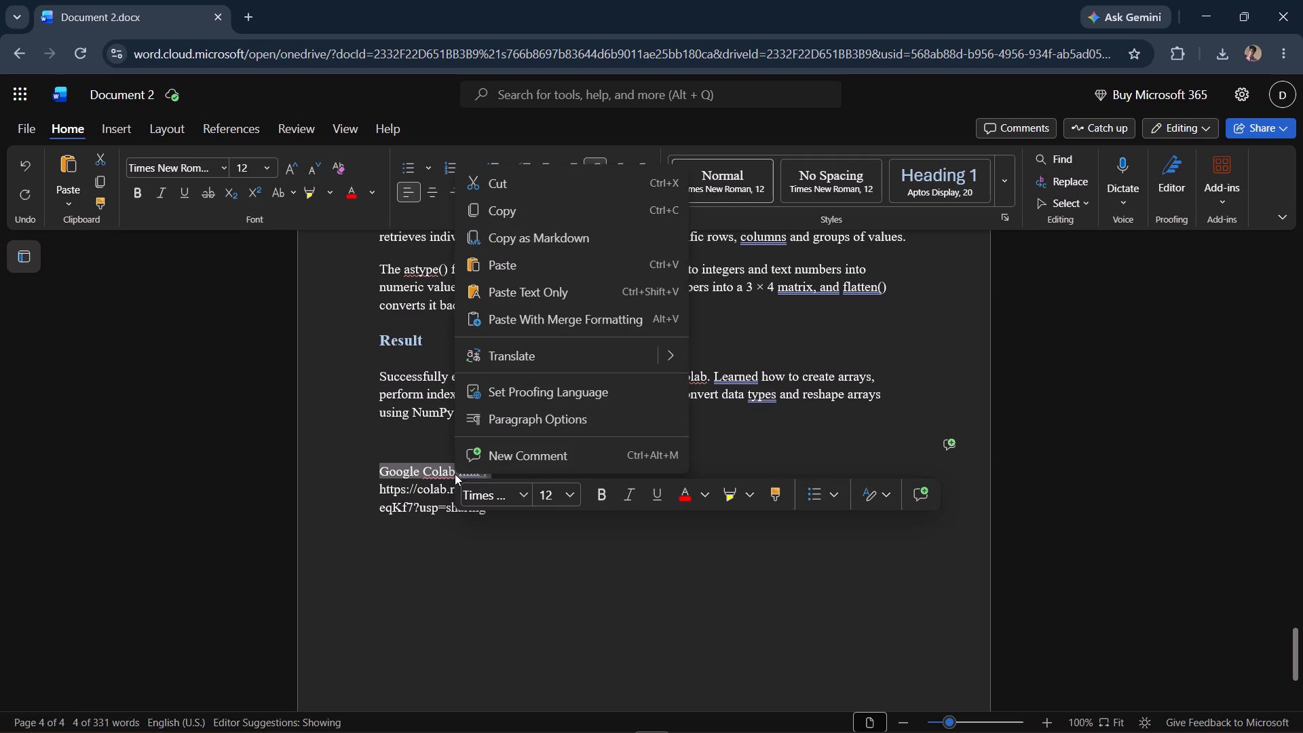
left_click(602, 494)
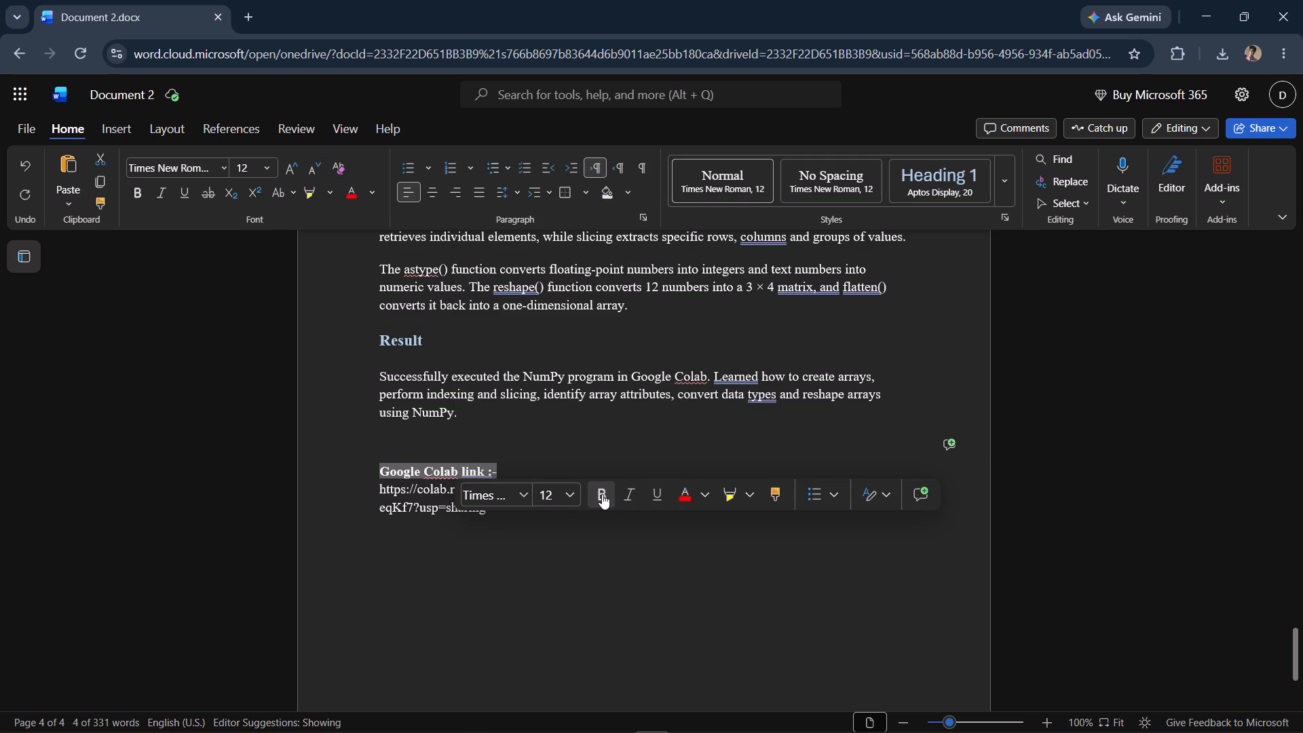
left_click(615, 457)
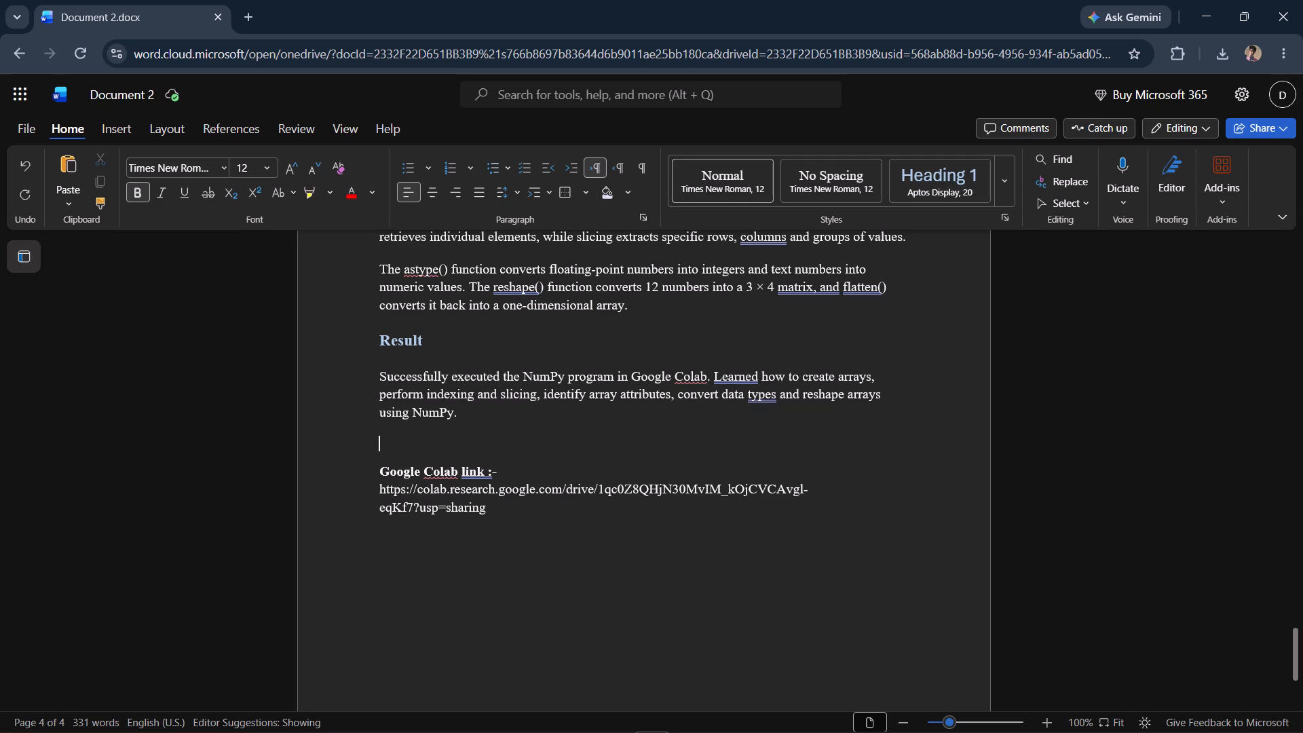
Move the notebook link into its own paragraph below the "Google Colab link :-" label.
left_click(525, 468)
key("Return")
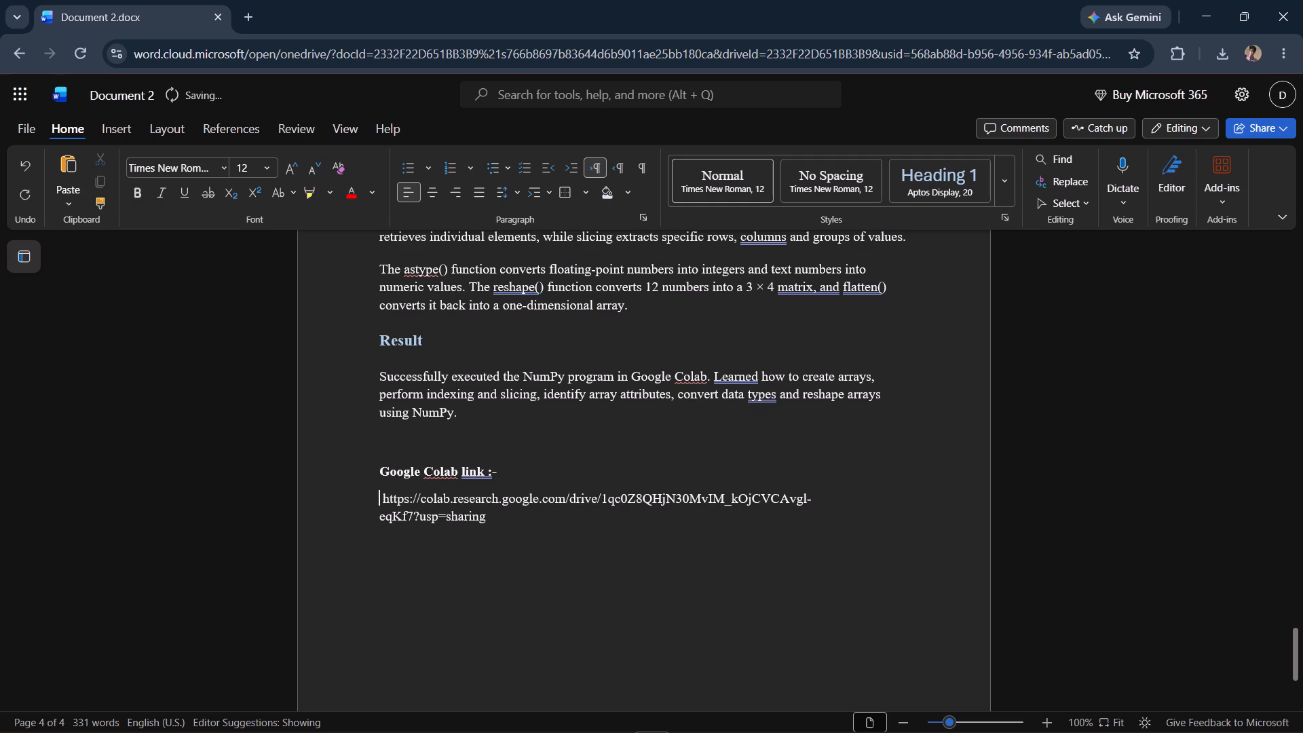
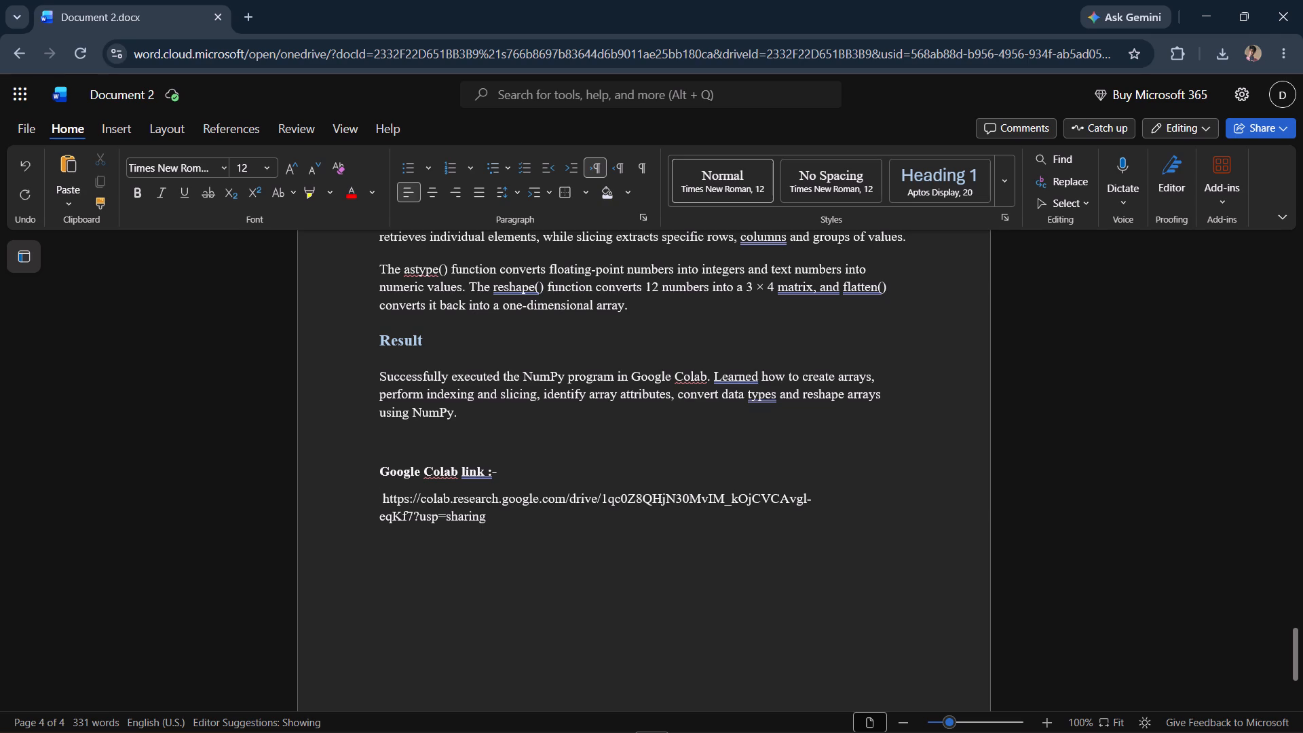
Export the lab report as a PDF without comments and download it.
scroll(523, 544, "up", 1)
scroll(523, 544, "down", 2)
scroll(523, 544, "up", 1)
scroll(553, 629, "up", 7)
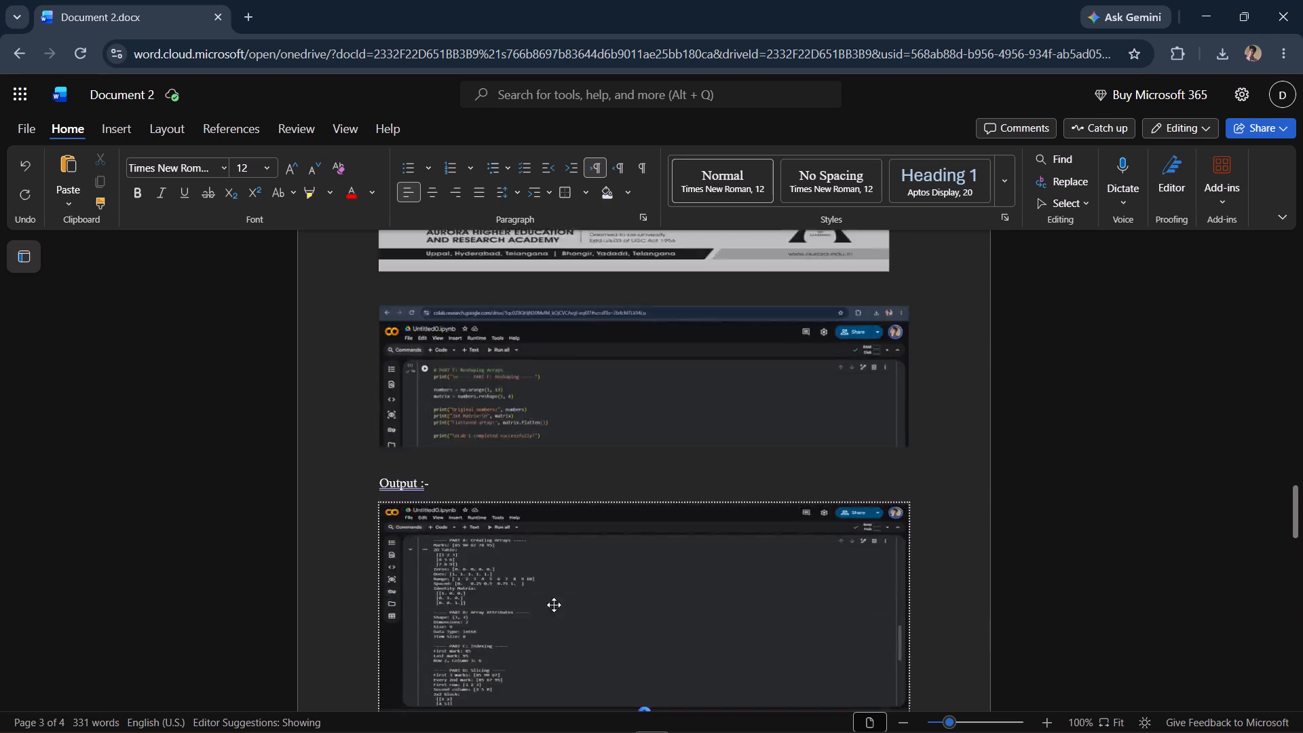
scroll(554, 592, "up", 8)
scroll(502, 436, "up", 6)
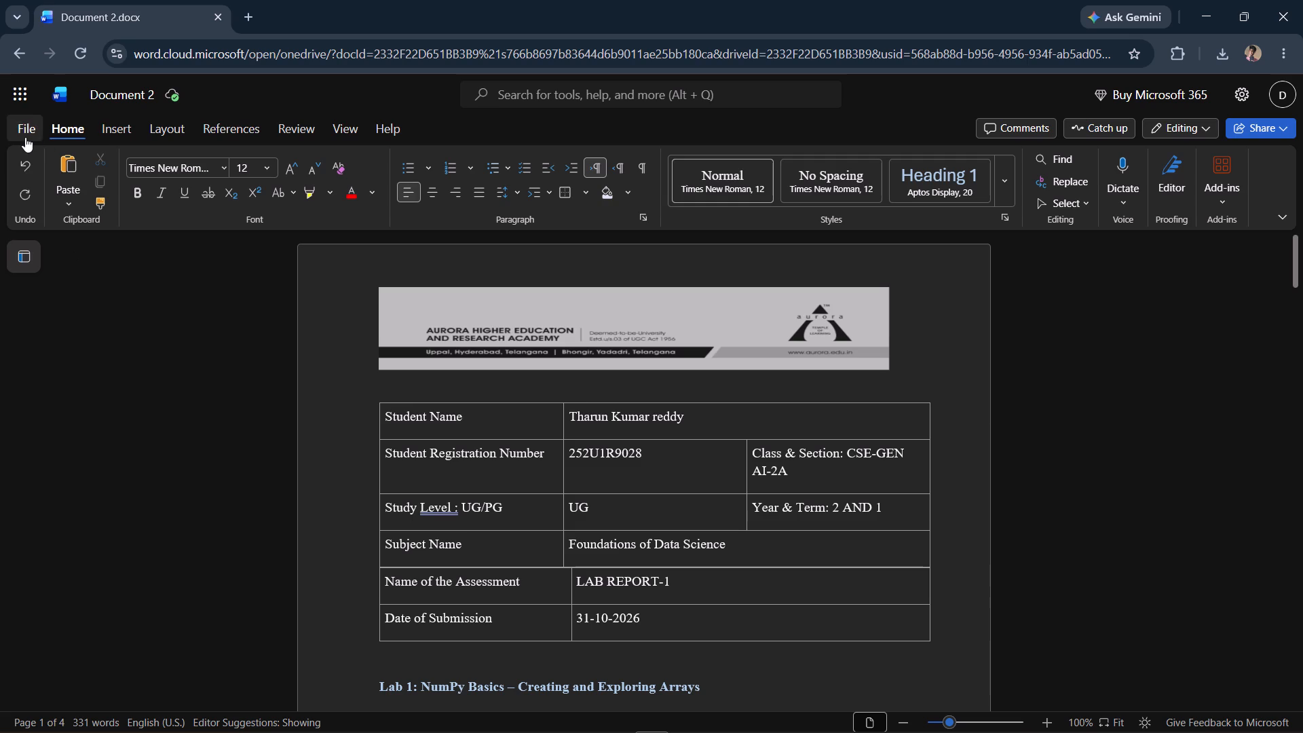
left_click(25, 137)
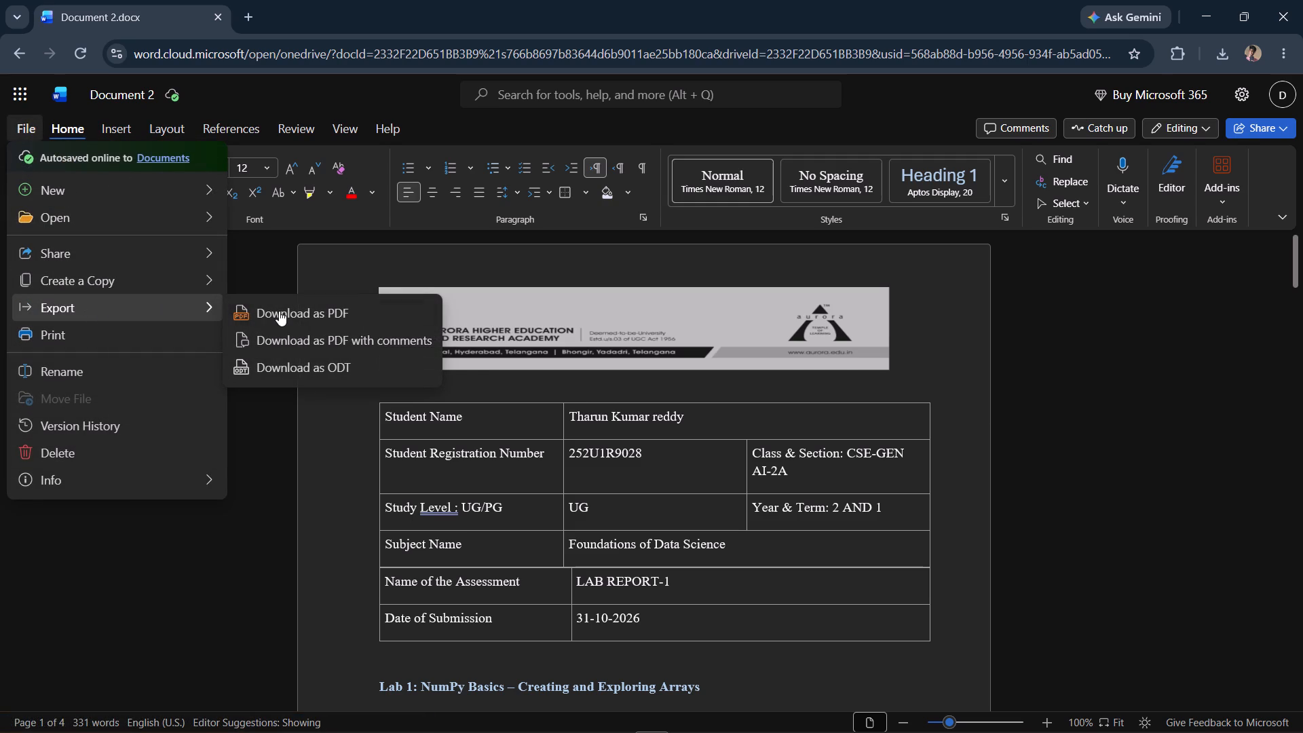
left_click(279, 311)
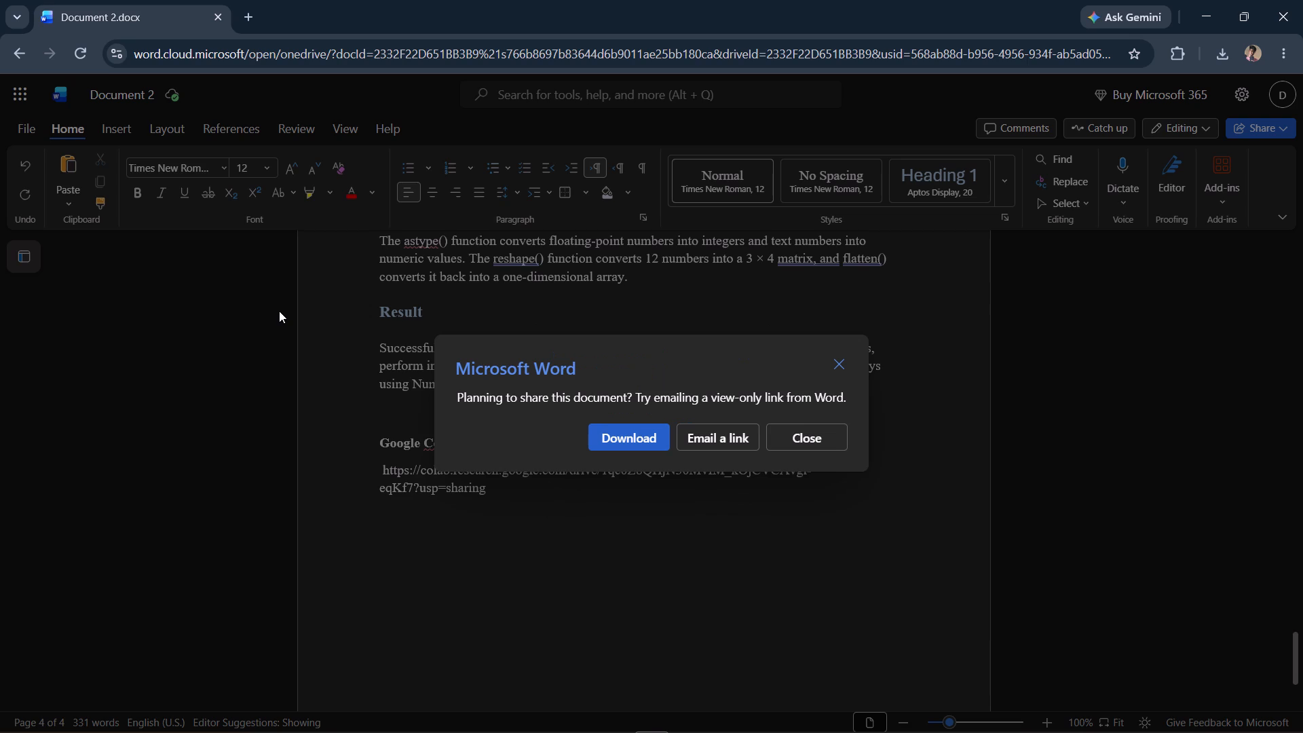
left_click(631, 440)
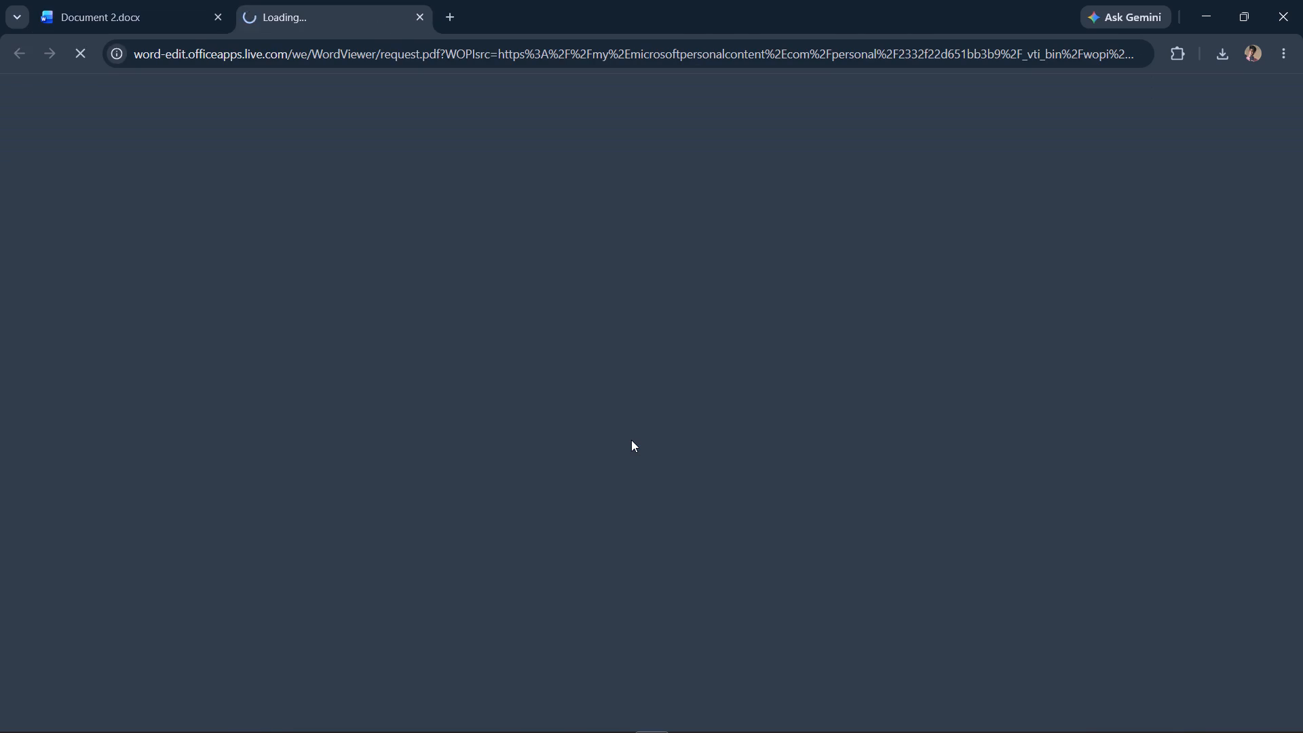
Open the downloaded PDF and check its pages from the student details table through the code, output and Observation to the Google Colab link.
left_click(1076, 86)
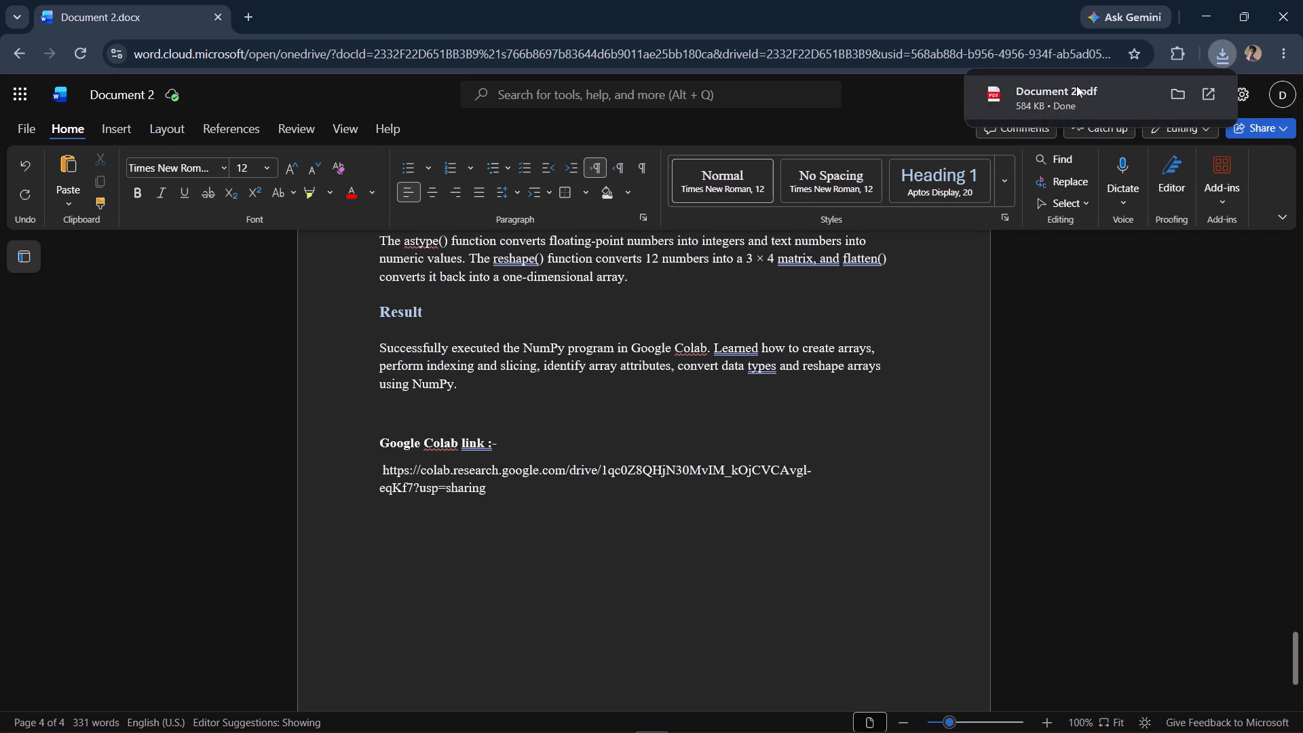
scroll(834, 464, "down", 1)
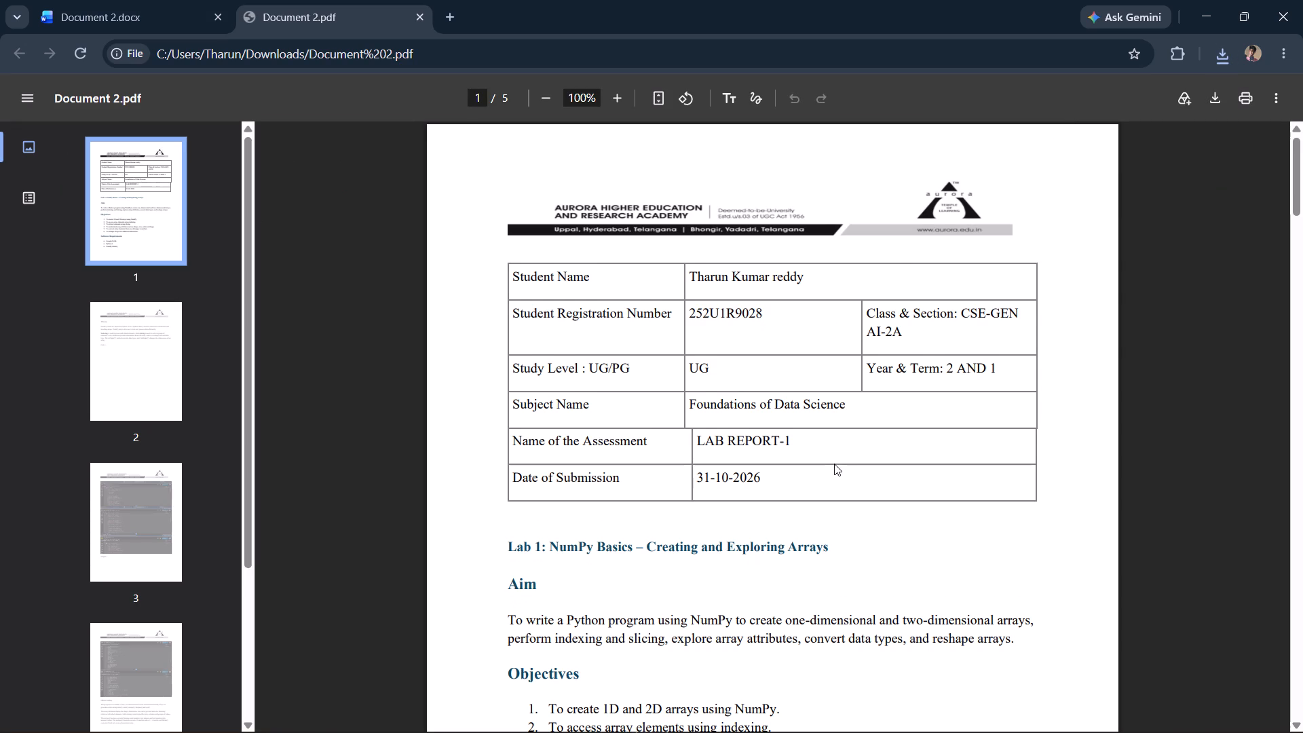
scroll(834, 464, "down", 1)
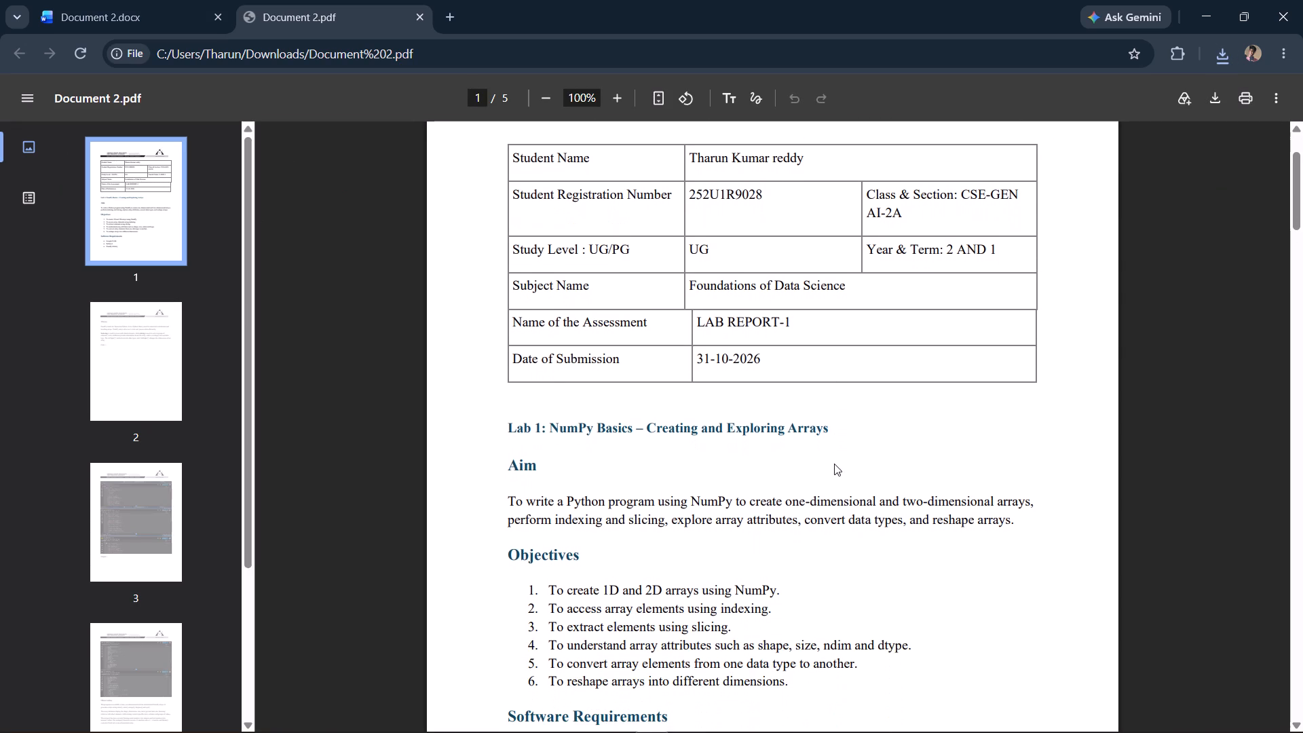
scroll(834, 464, "down", 9)
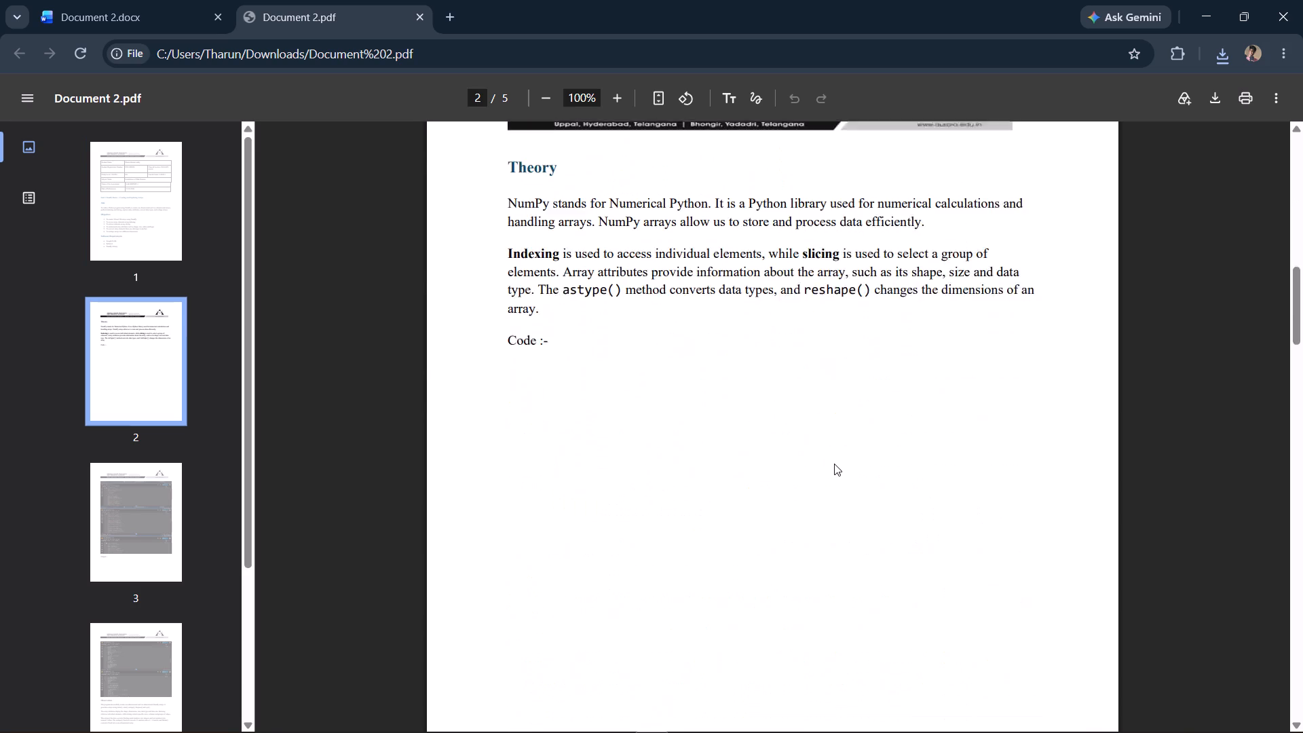
scroll(834, 464, "down", 4)
scroll(834, 464, "up", 4)
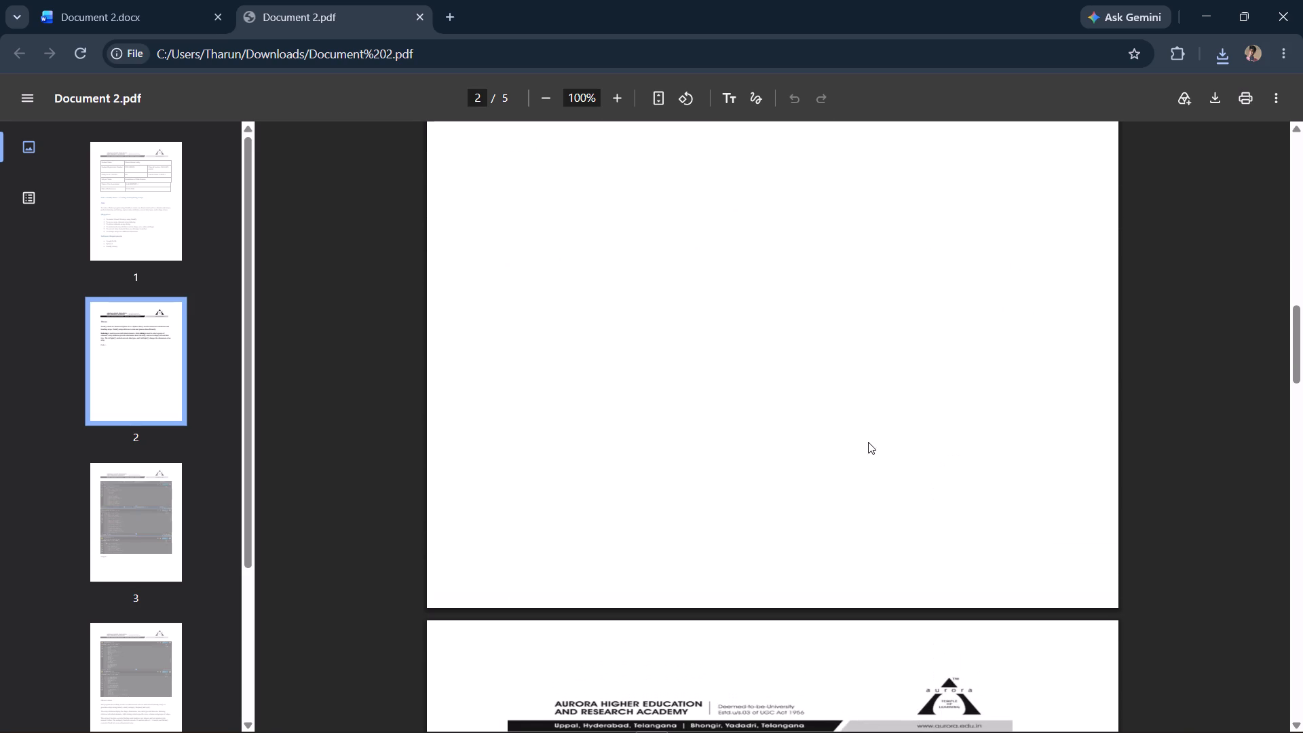
scroll(893, 422, "right", 1)
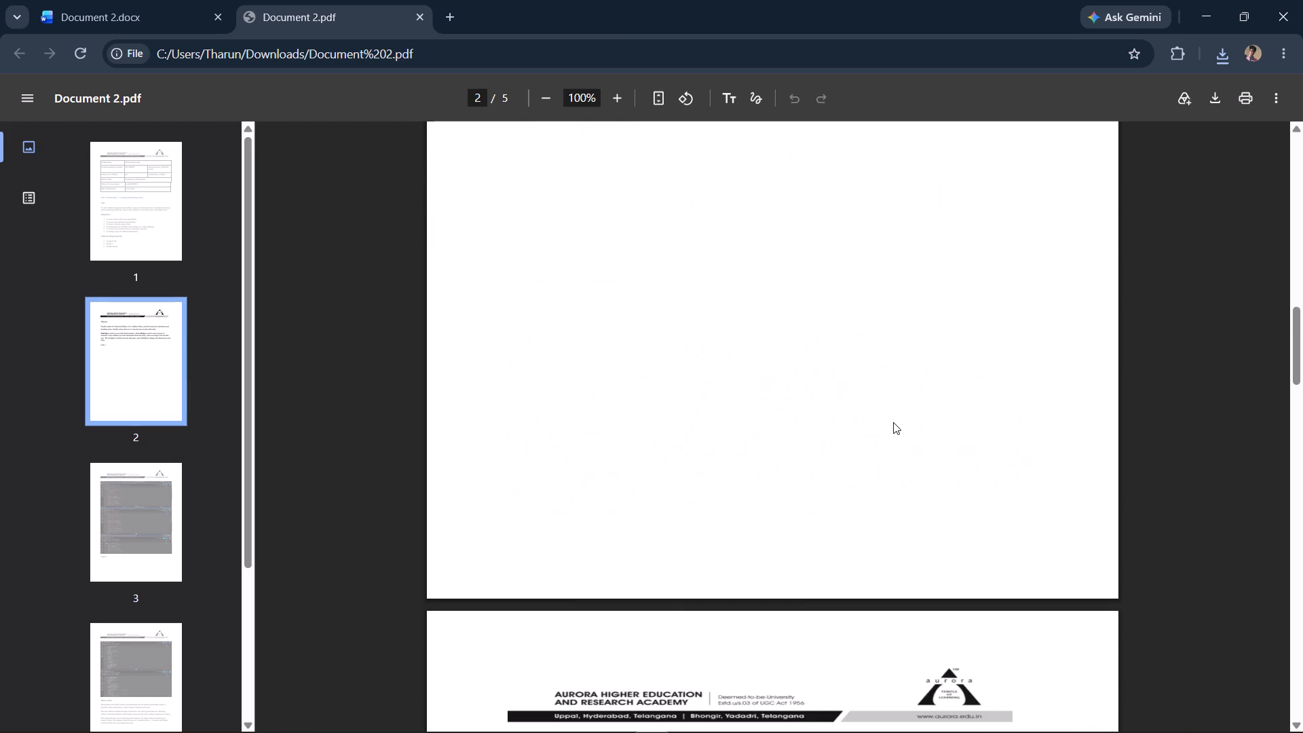
scroll(893, 422, "down", 1)
scroll(893, 422, "up", 3)
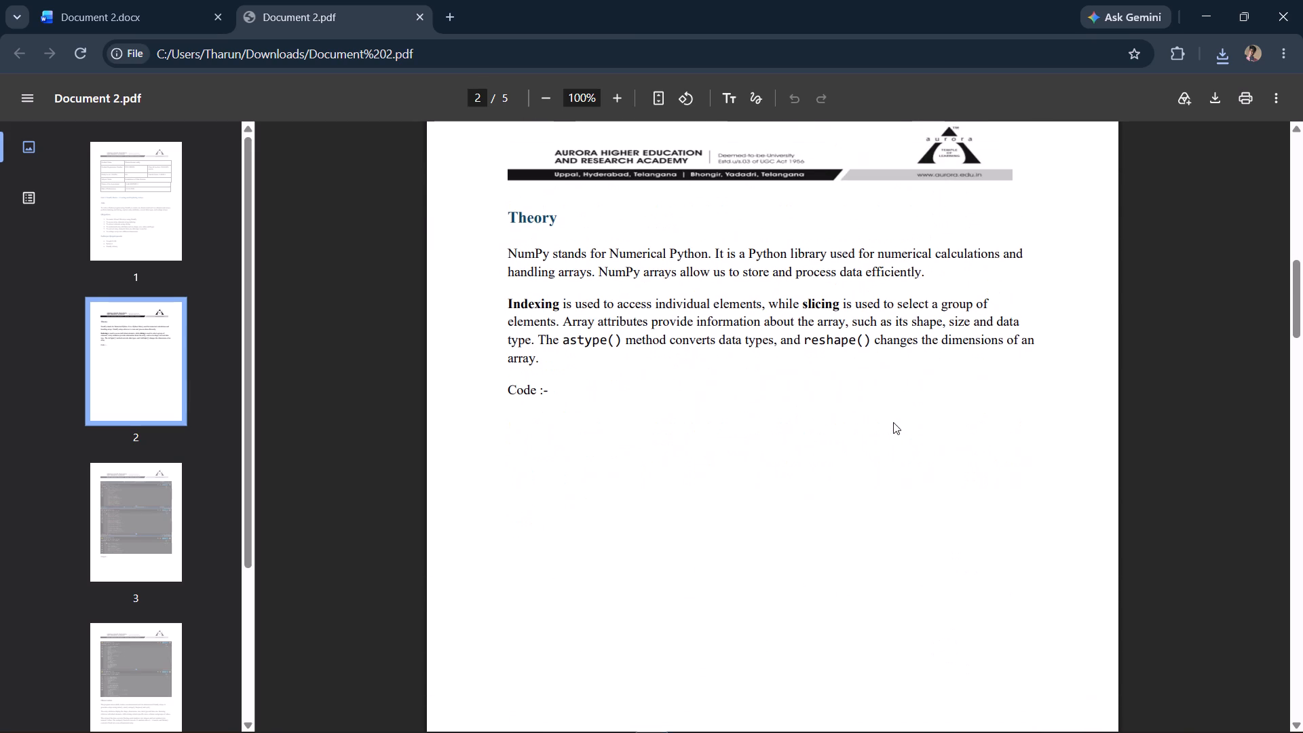
scroll(893, 422, "down", 1)
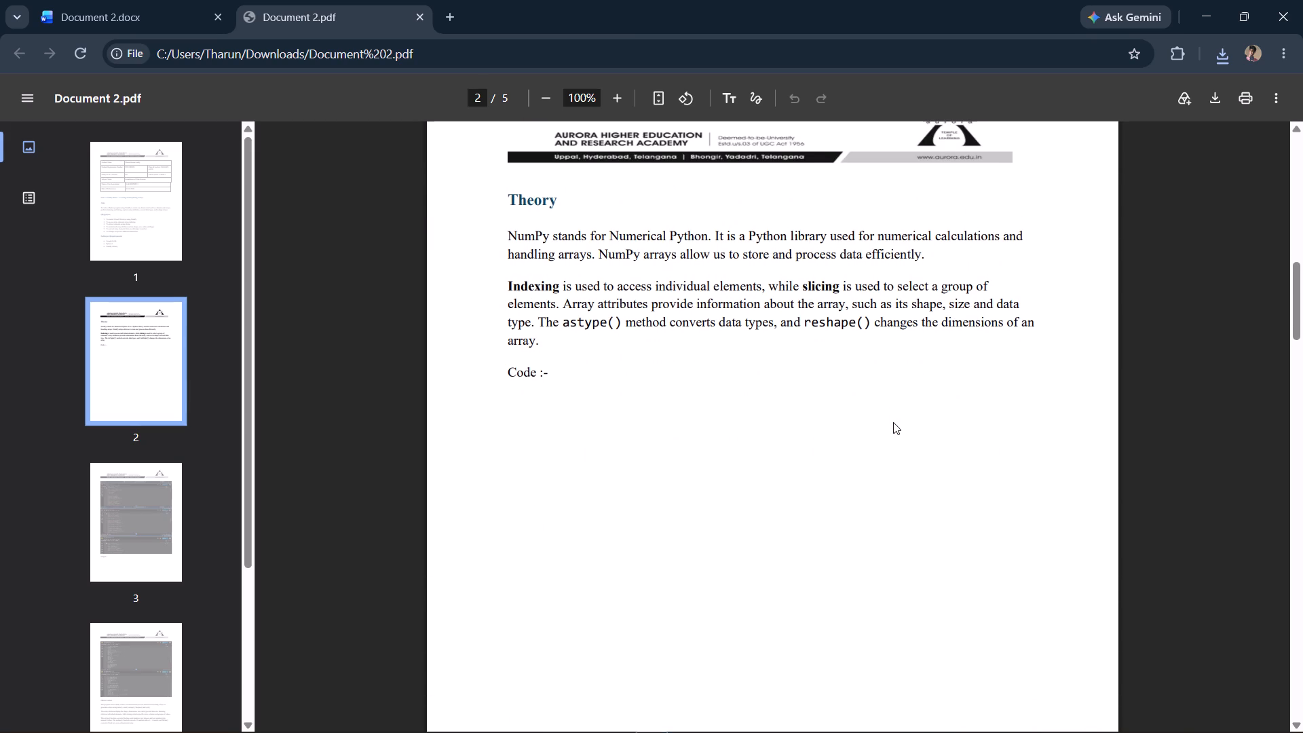
scroll(893, 422, "down", 4)
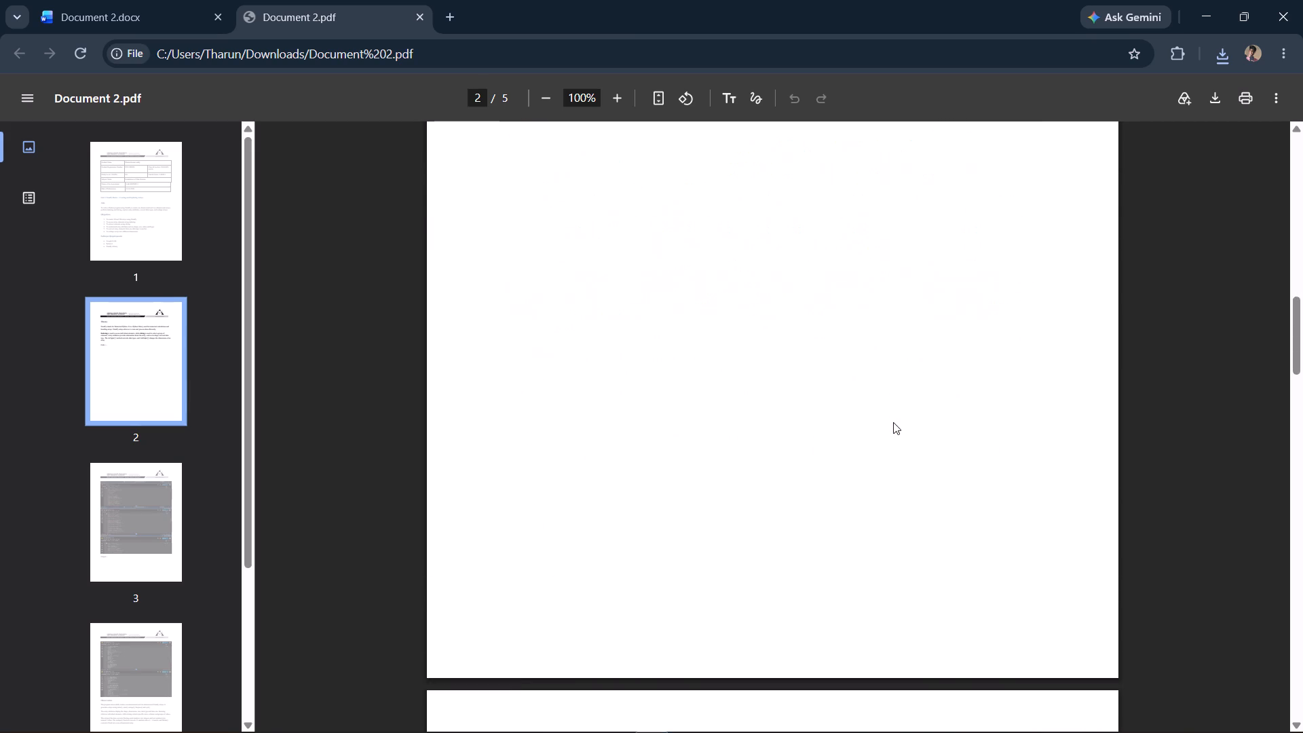
scroll(893, 422, "down", 8)
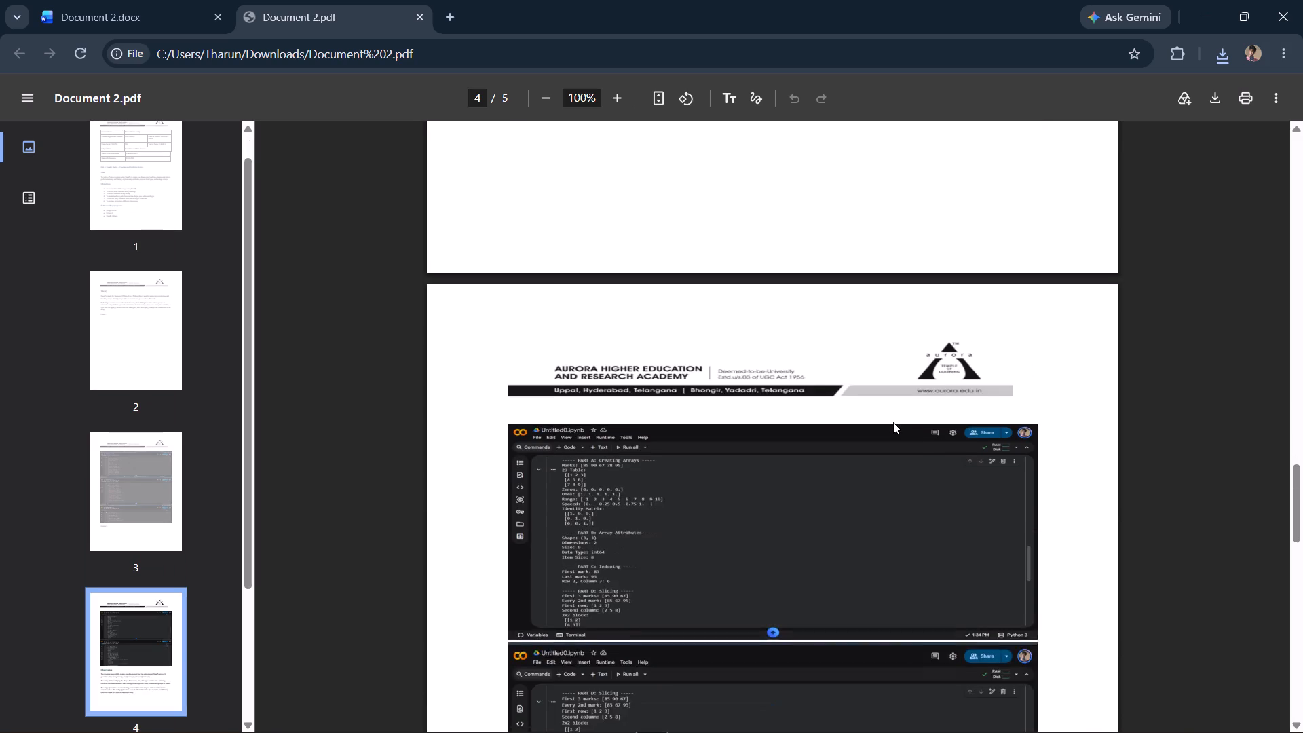
scroll(893, 422, "down", 6)
scroll(893, 422, "up", 2)
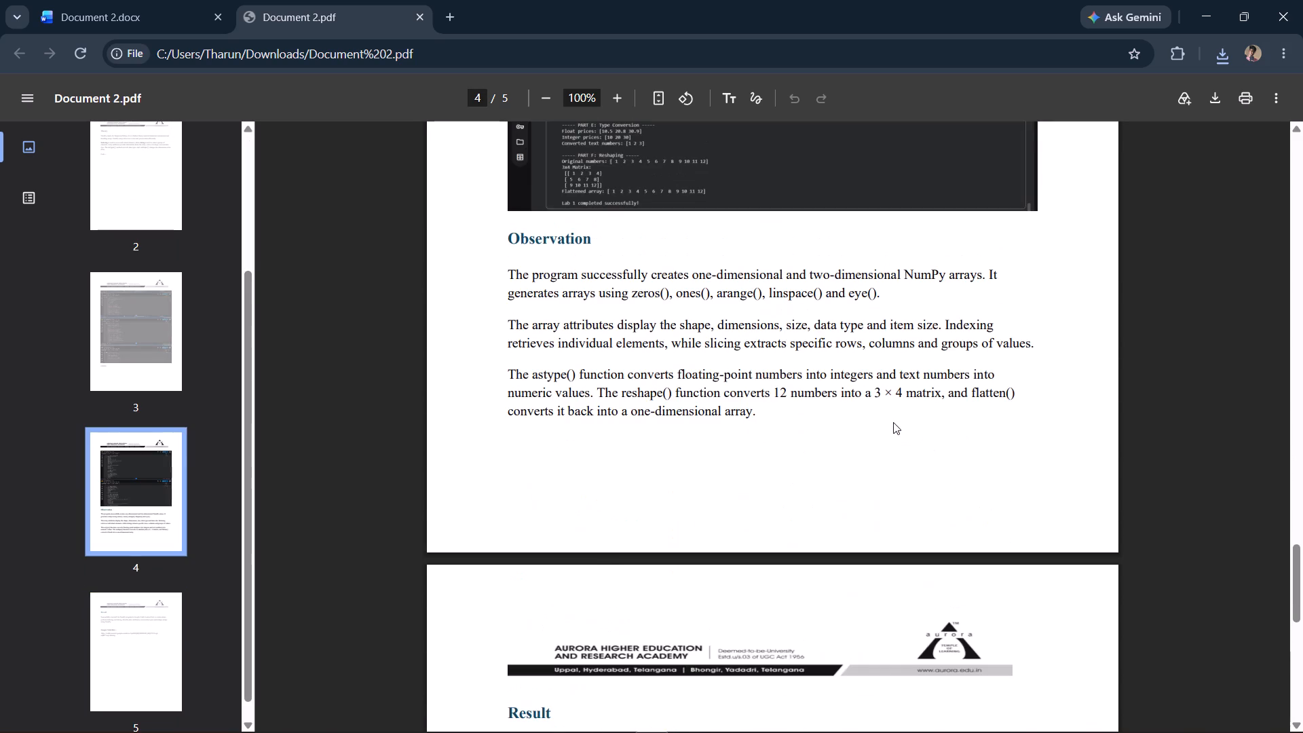
scroll(893, 422, "up", 1)
scroll(893, 422, "down", 5)
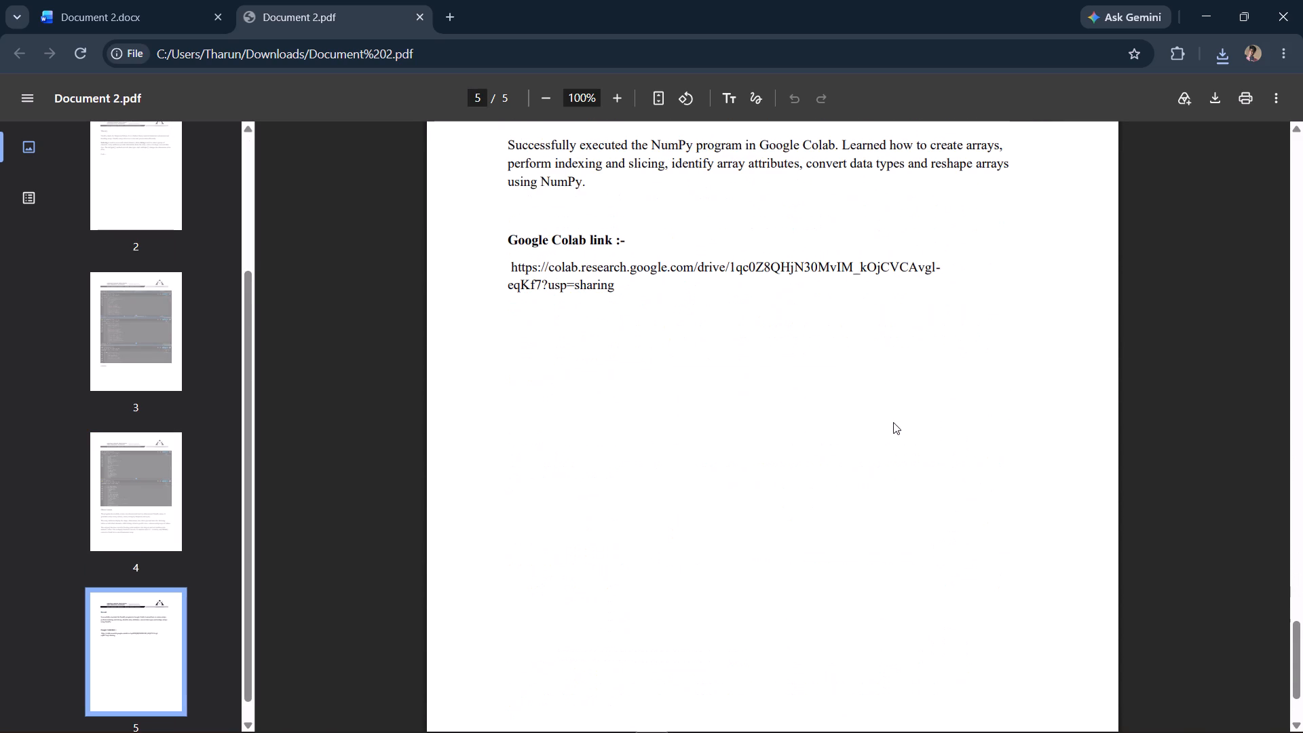
Test the Google Colab notebook link on the last page of the PDF by opening it.
left_click(818, 272)
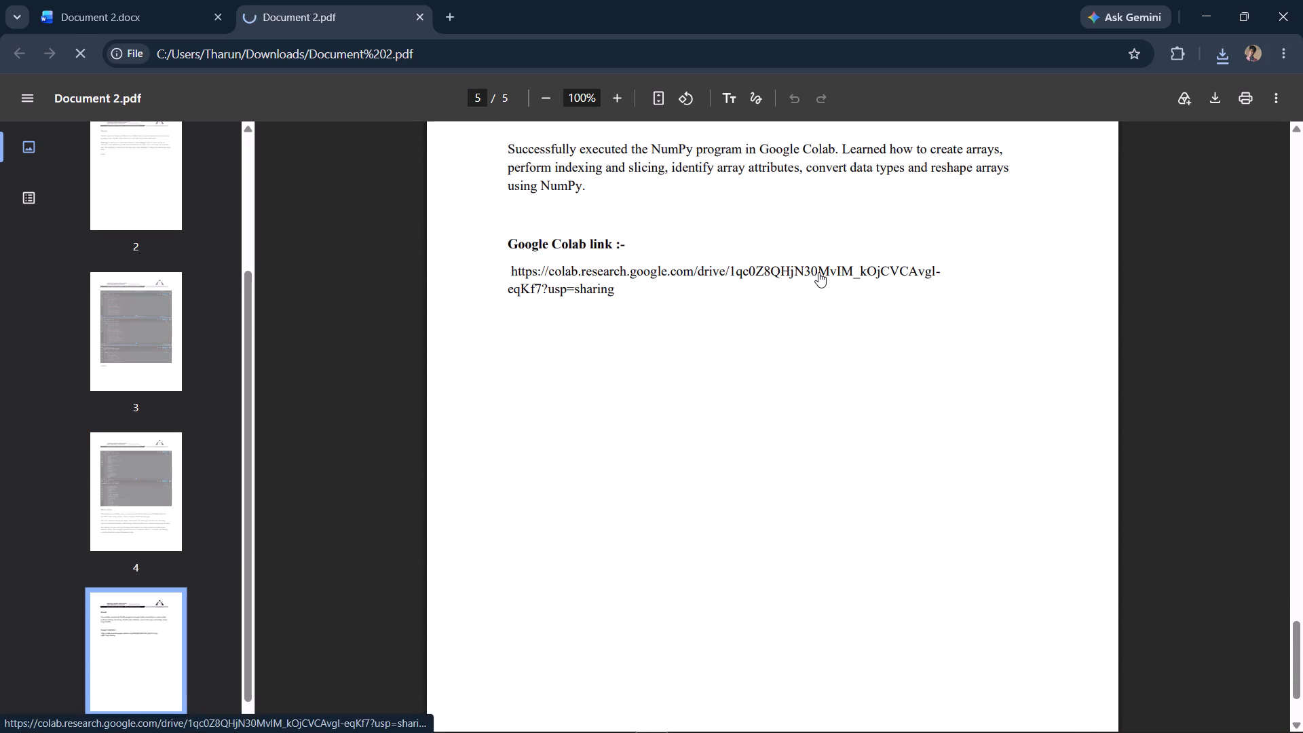
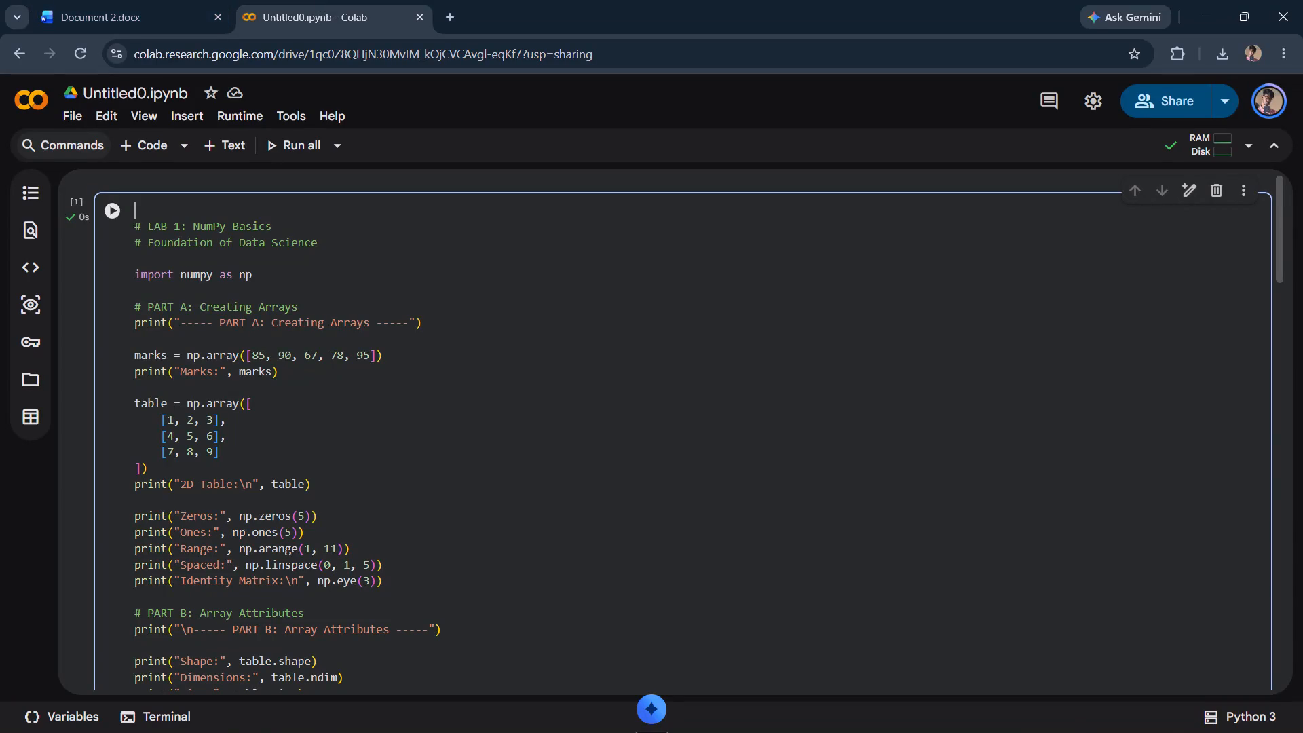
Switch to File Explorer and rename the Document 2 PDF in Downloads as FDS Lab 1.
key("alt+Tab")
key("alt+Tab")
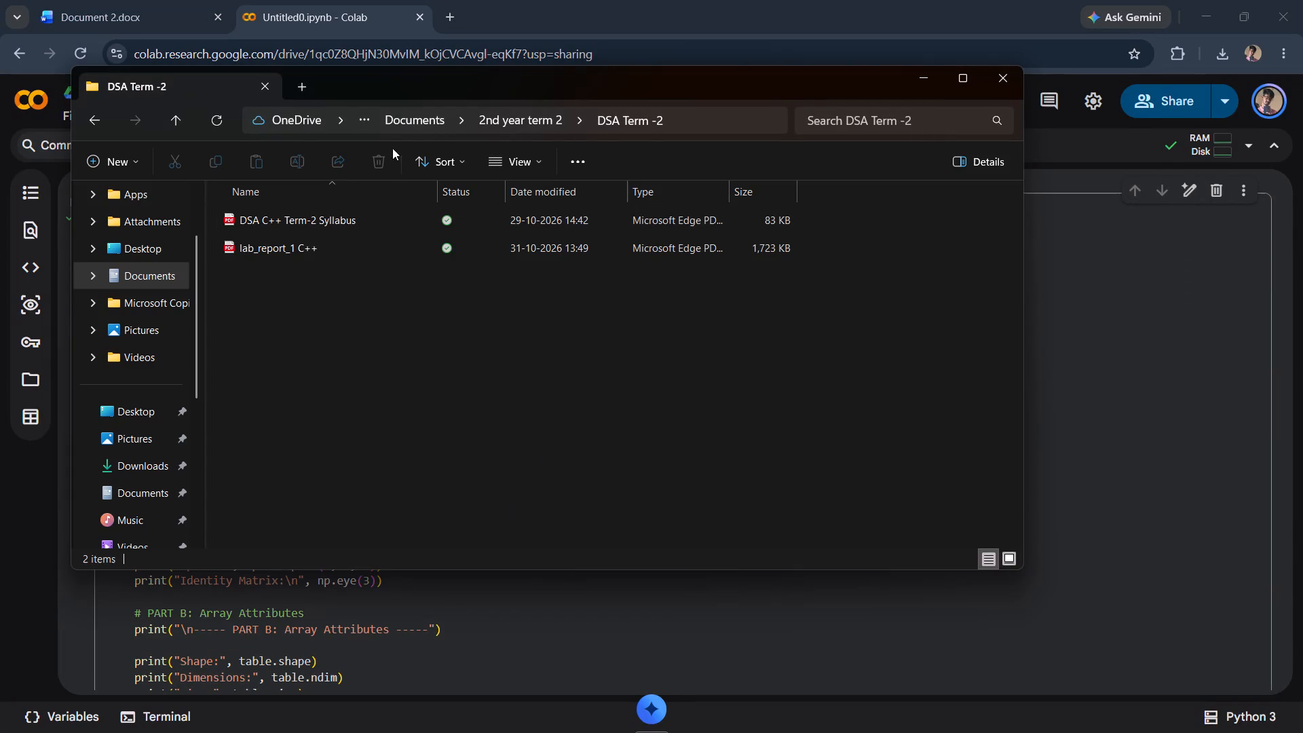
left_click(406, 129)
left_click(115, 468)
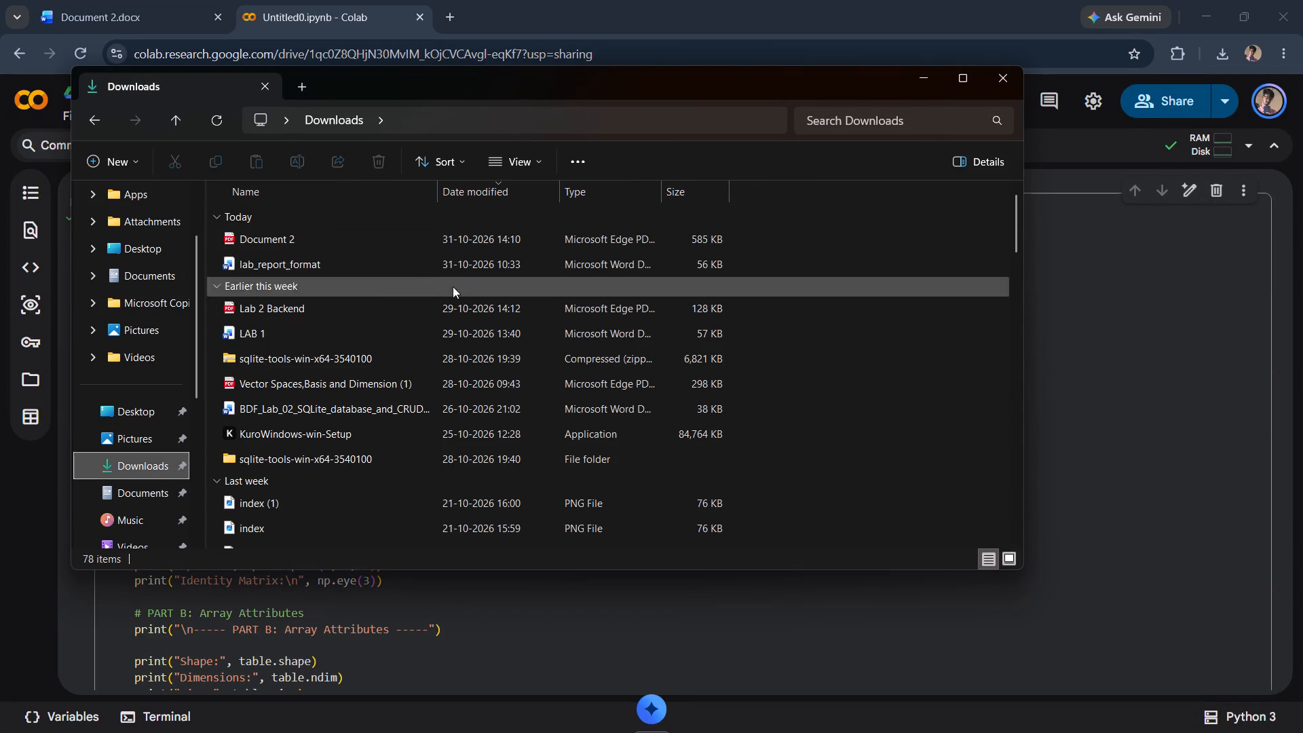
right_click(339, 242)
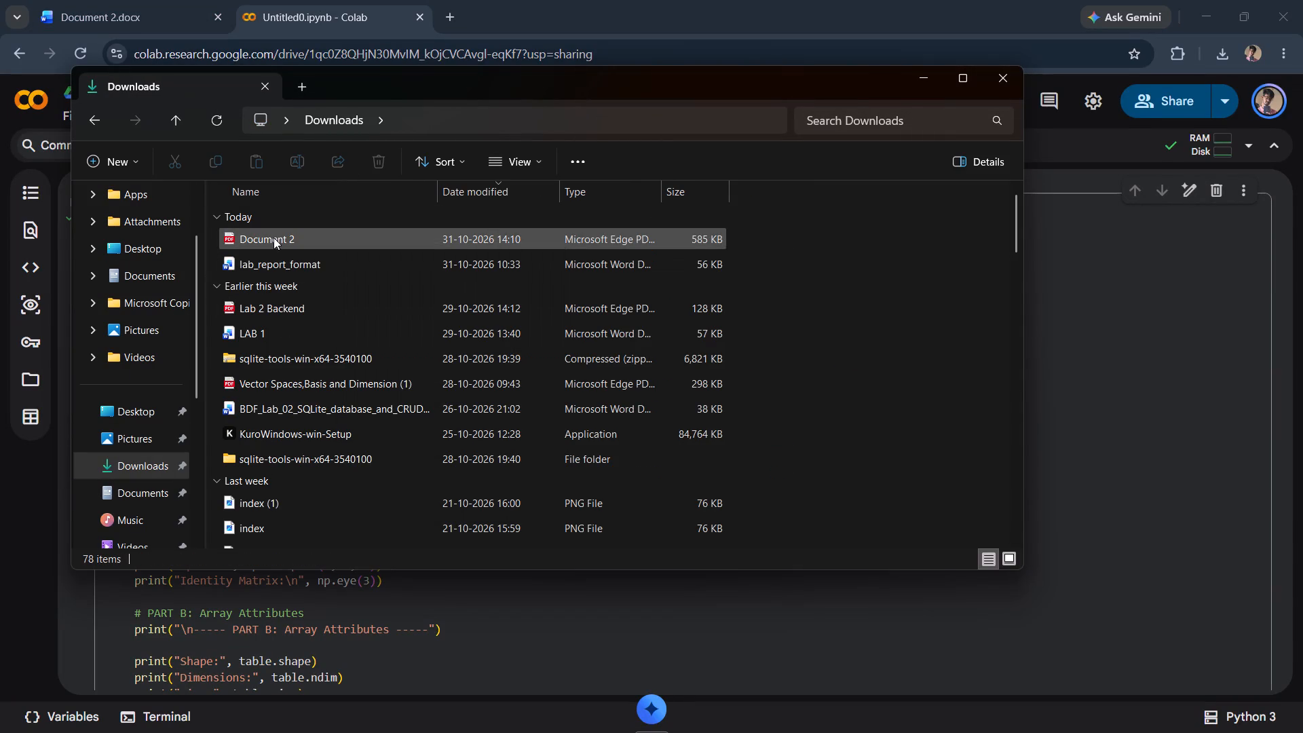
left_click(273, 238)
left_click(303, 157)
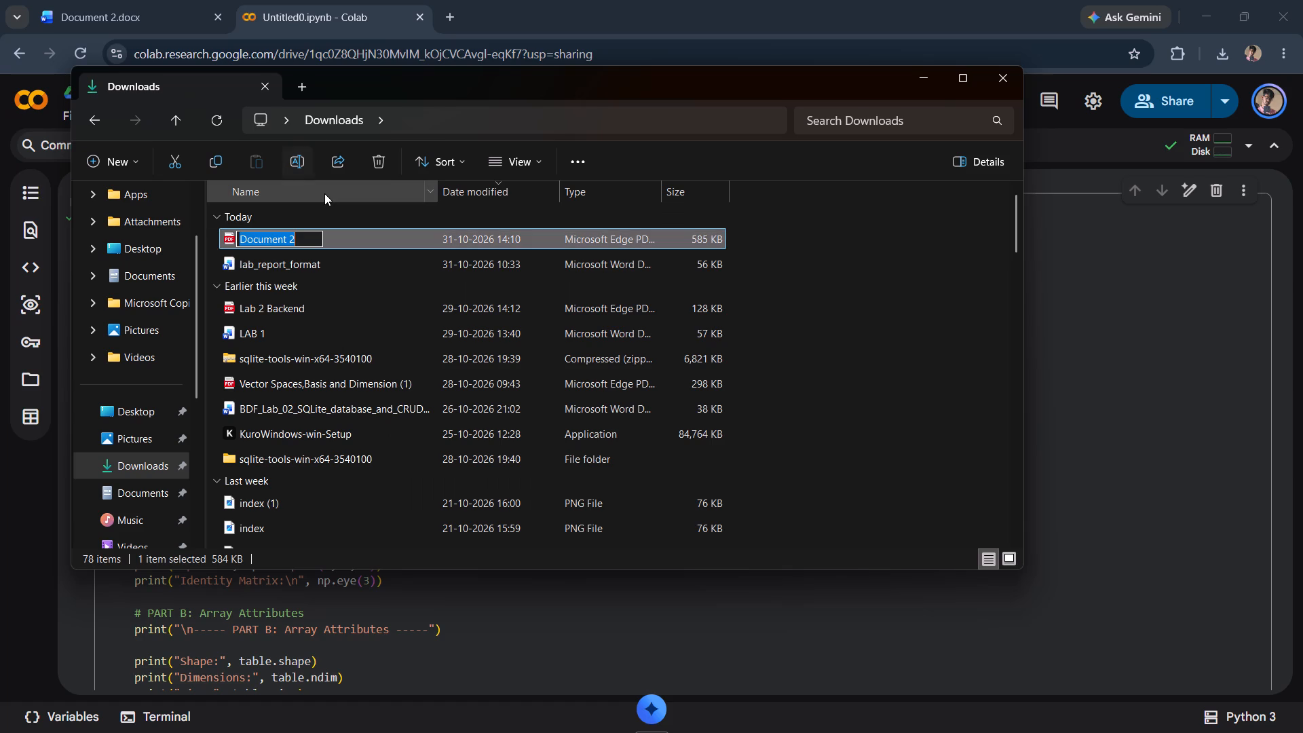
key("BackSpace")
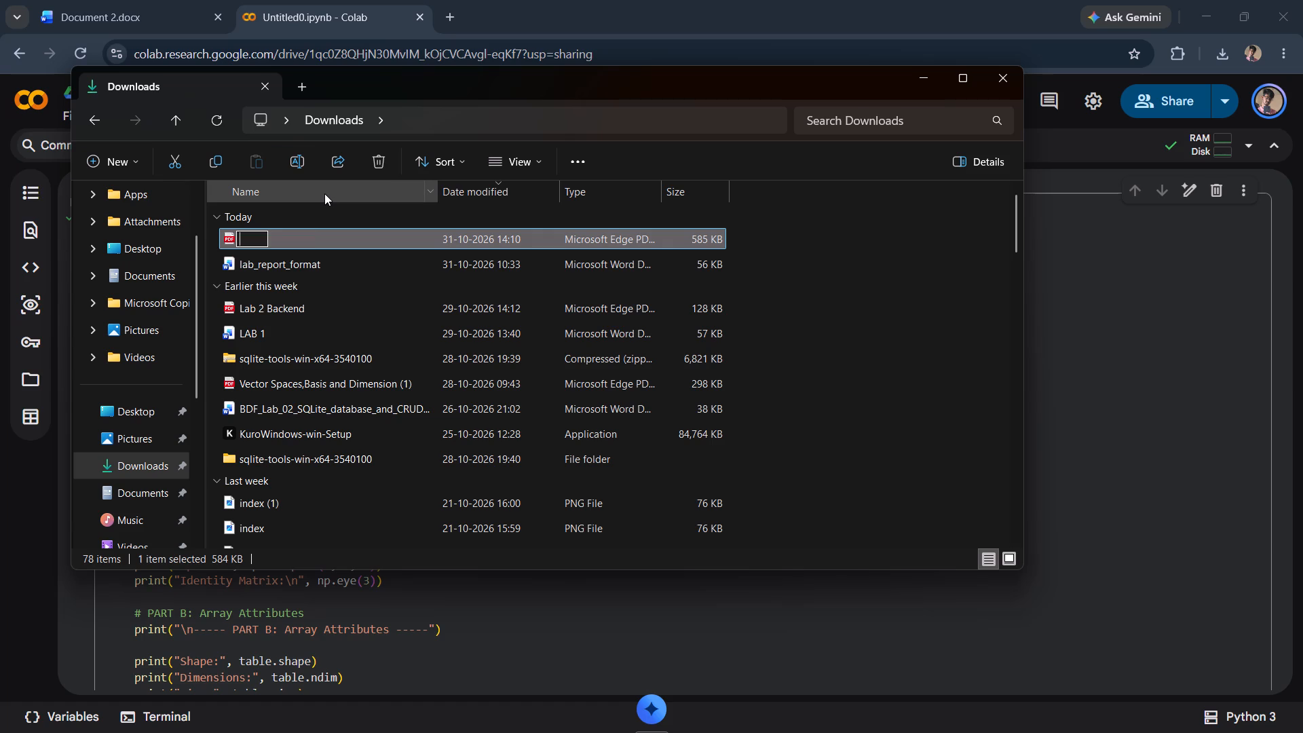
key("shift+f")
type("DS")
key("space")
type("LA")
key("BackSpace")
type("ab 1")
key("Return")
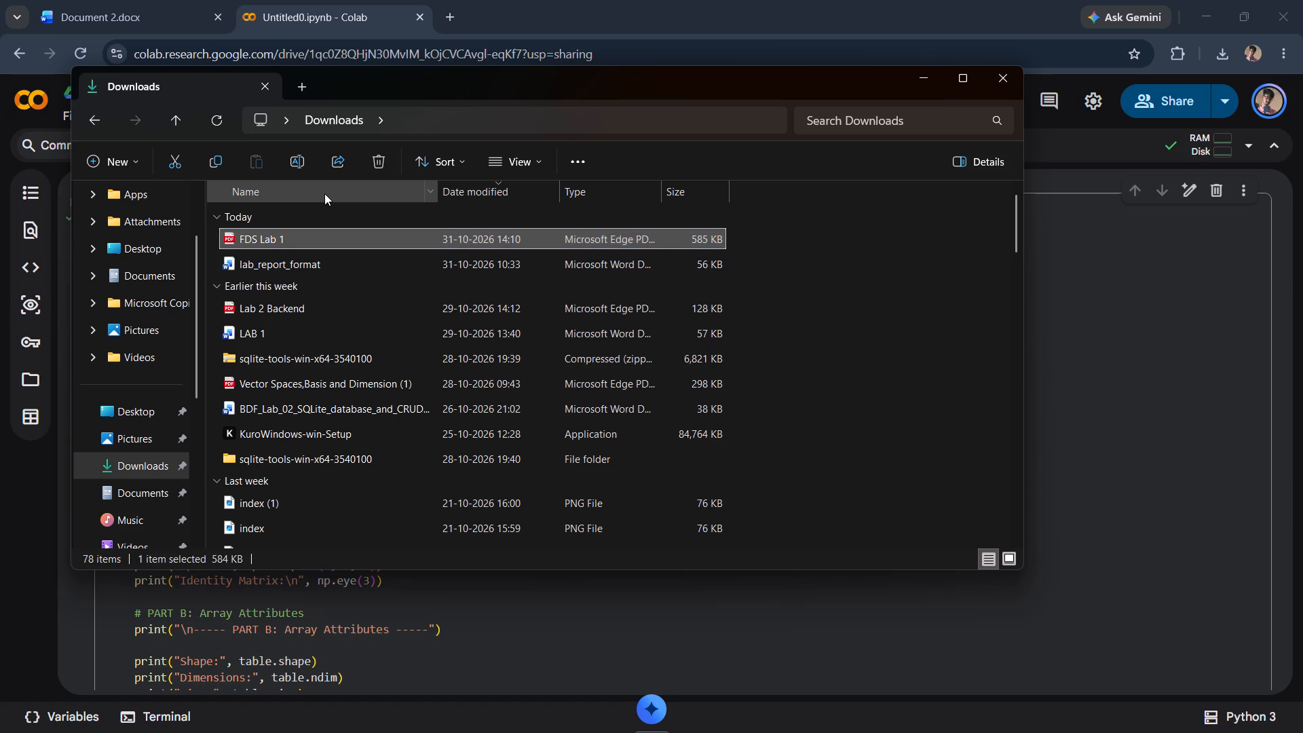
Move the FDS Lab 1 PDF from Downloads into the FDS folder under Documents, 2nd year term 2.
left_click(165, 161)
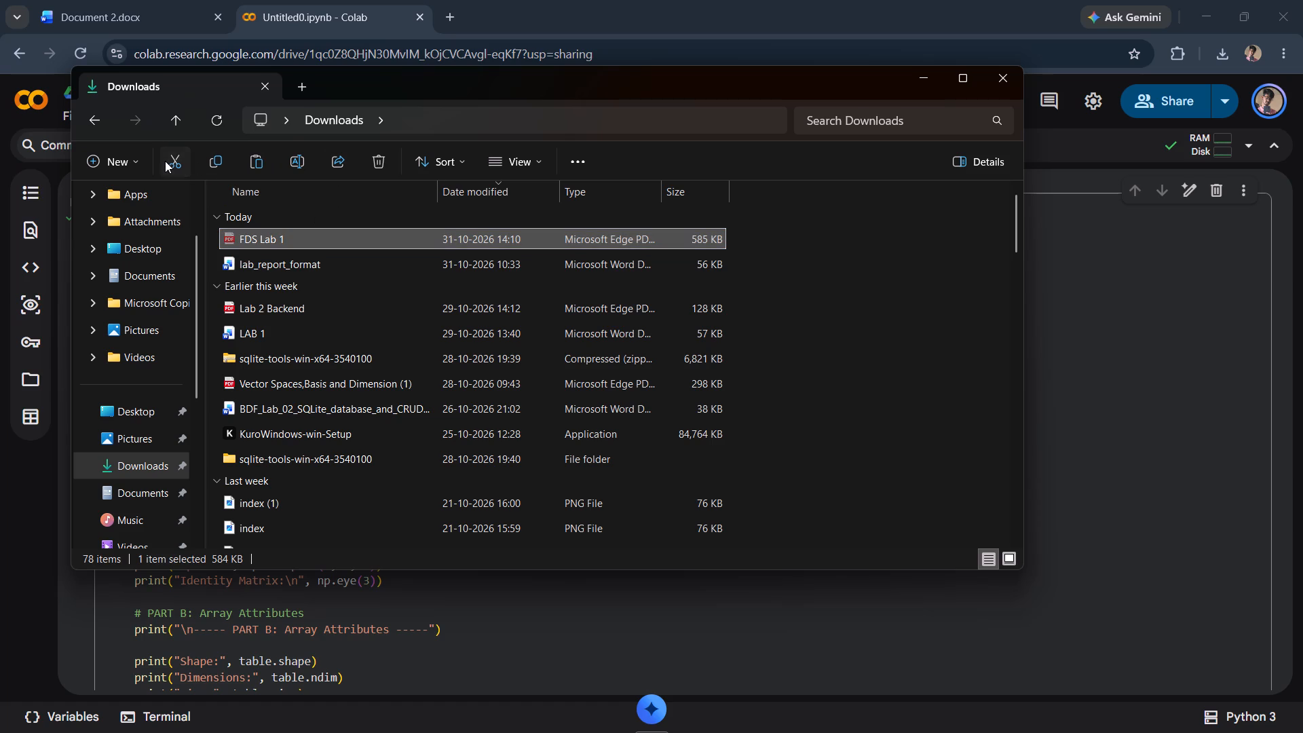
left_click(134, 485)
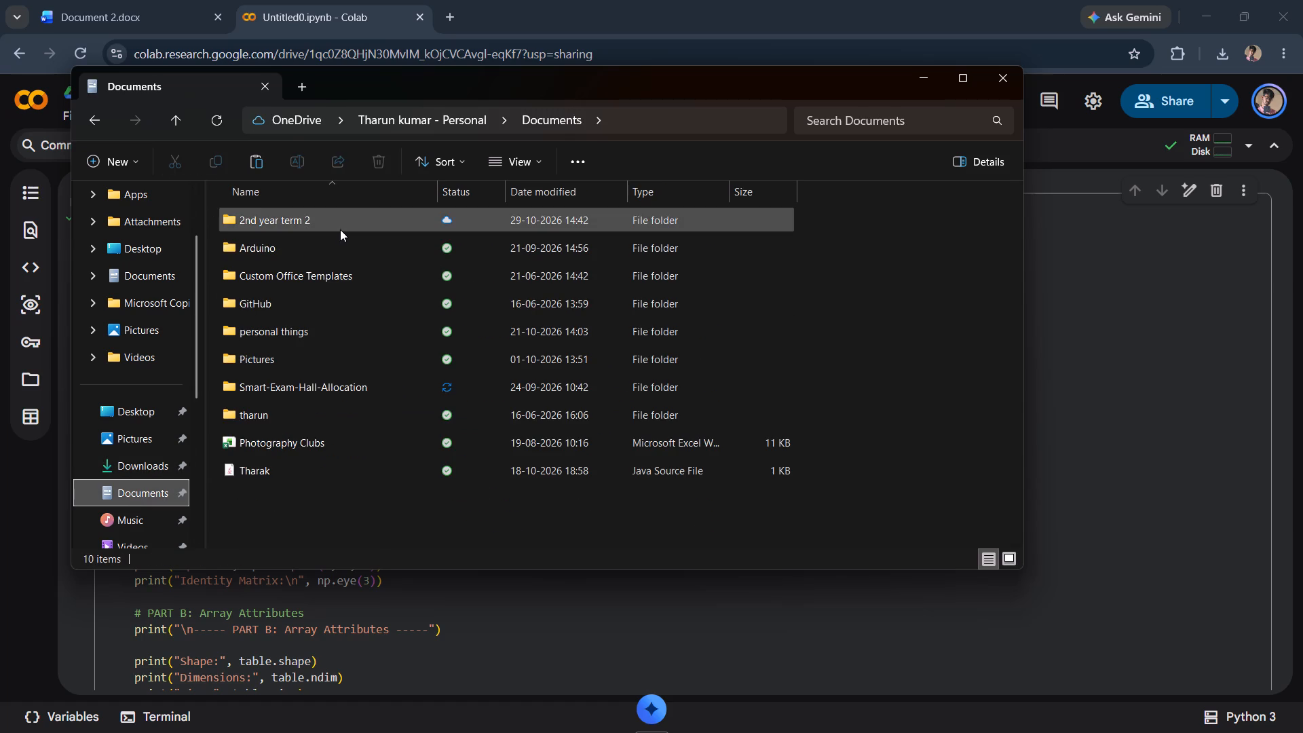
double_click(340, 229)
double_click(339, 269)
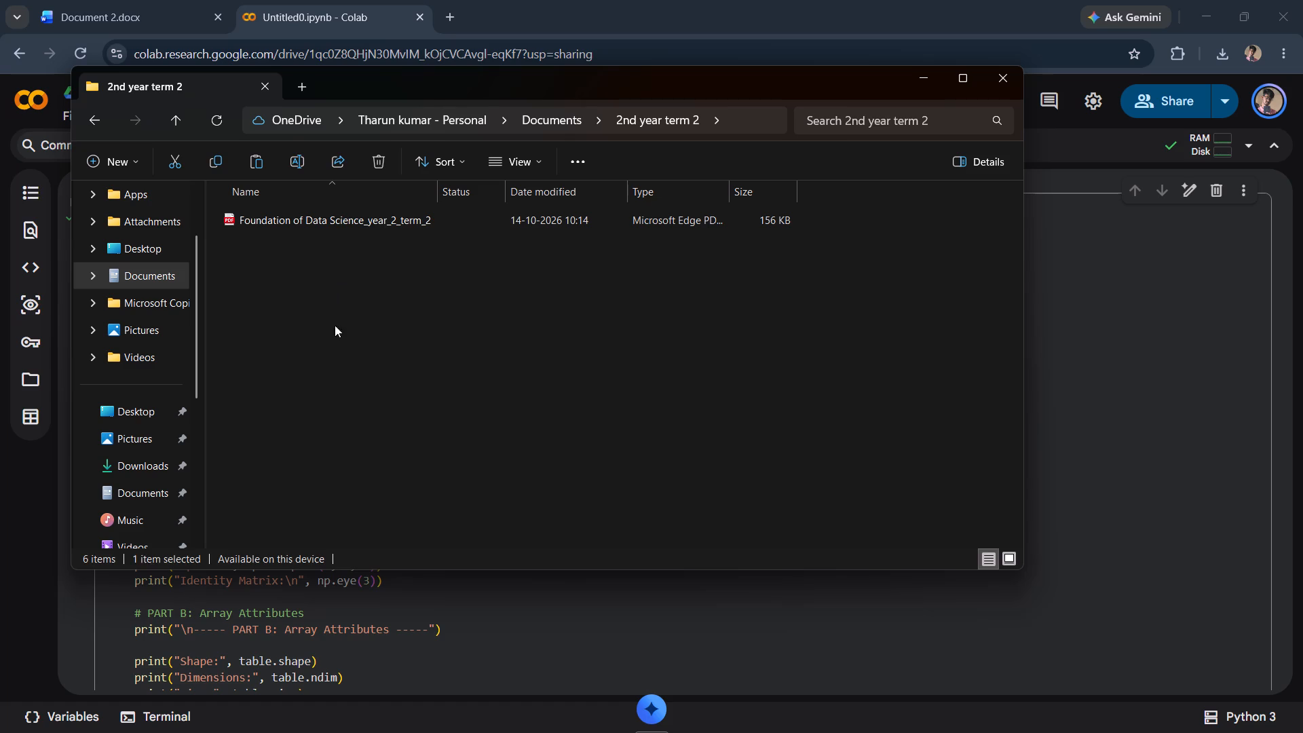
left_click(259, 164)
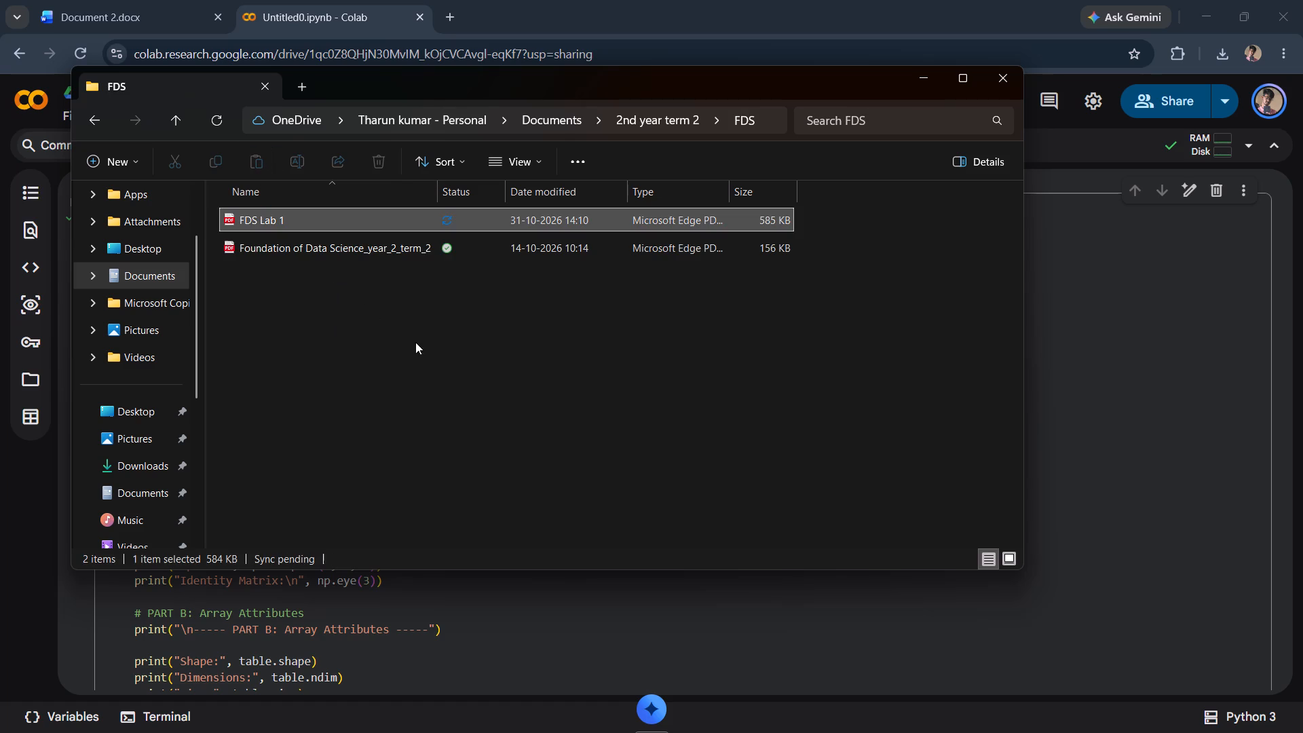
Open the FDS Lab 1 PDF from the FDS folder, check the student details on its first page, and close it.
double_click(375, 214)
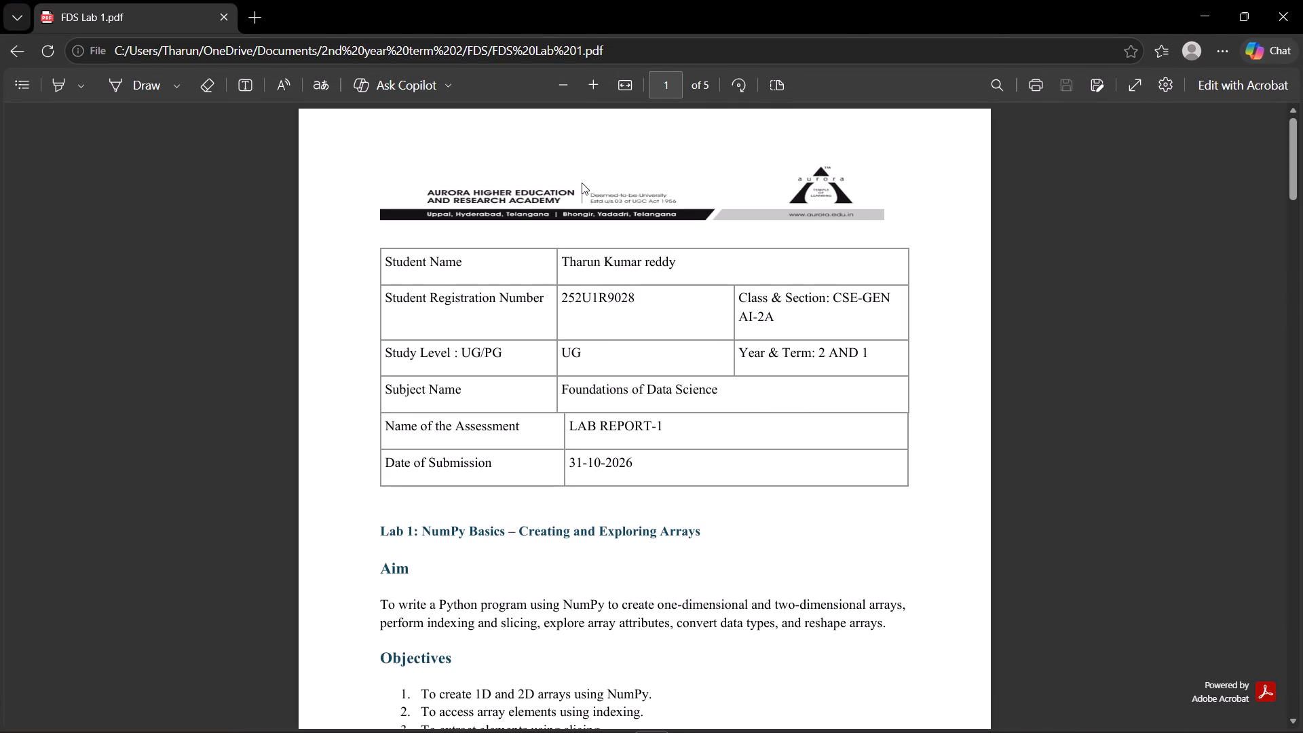
left_click(225, 14)
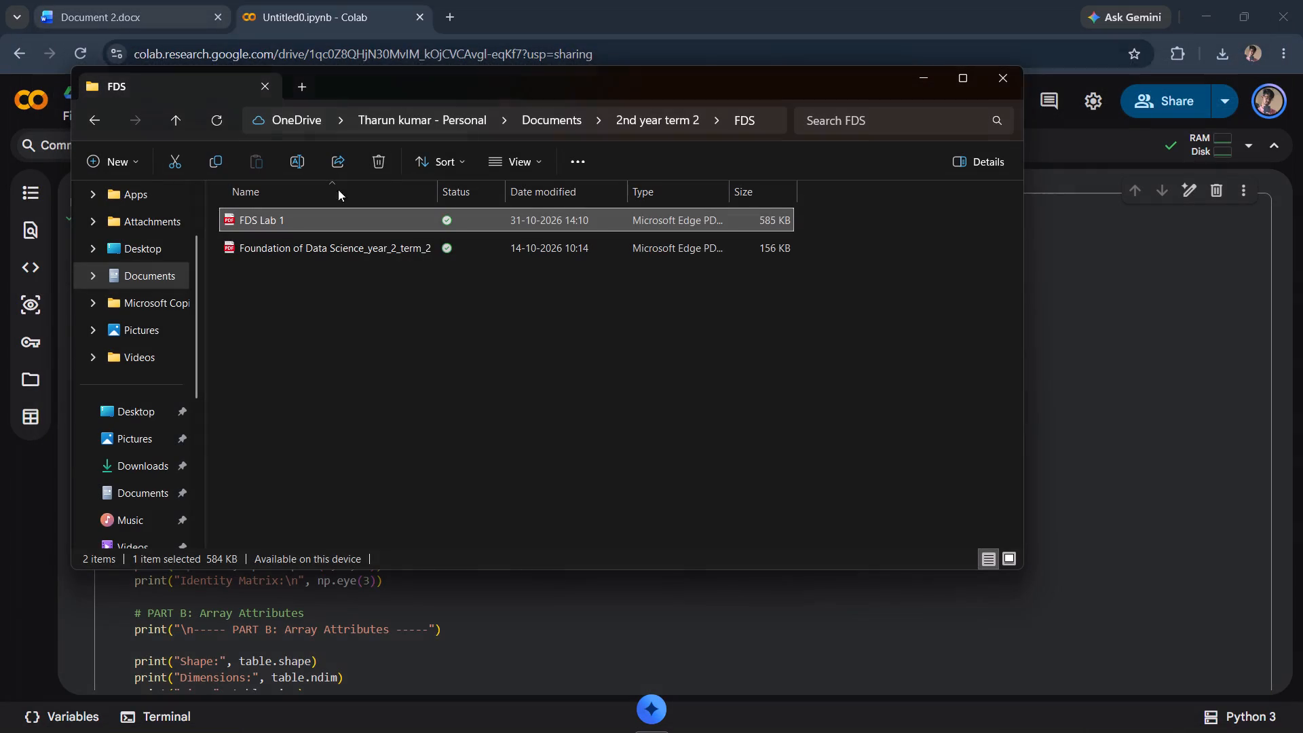
Return to the lab report in Word in Chrome and rename the document as Lab 1 FDS.
left_click(1066, 333)
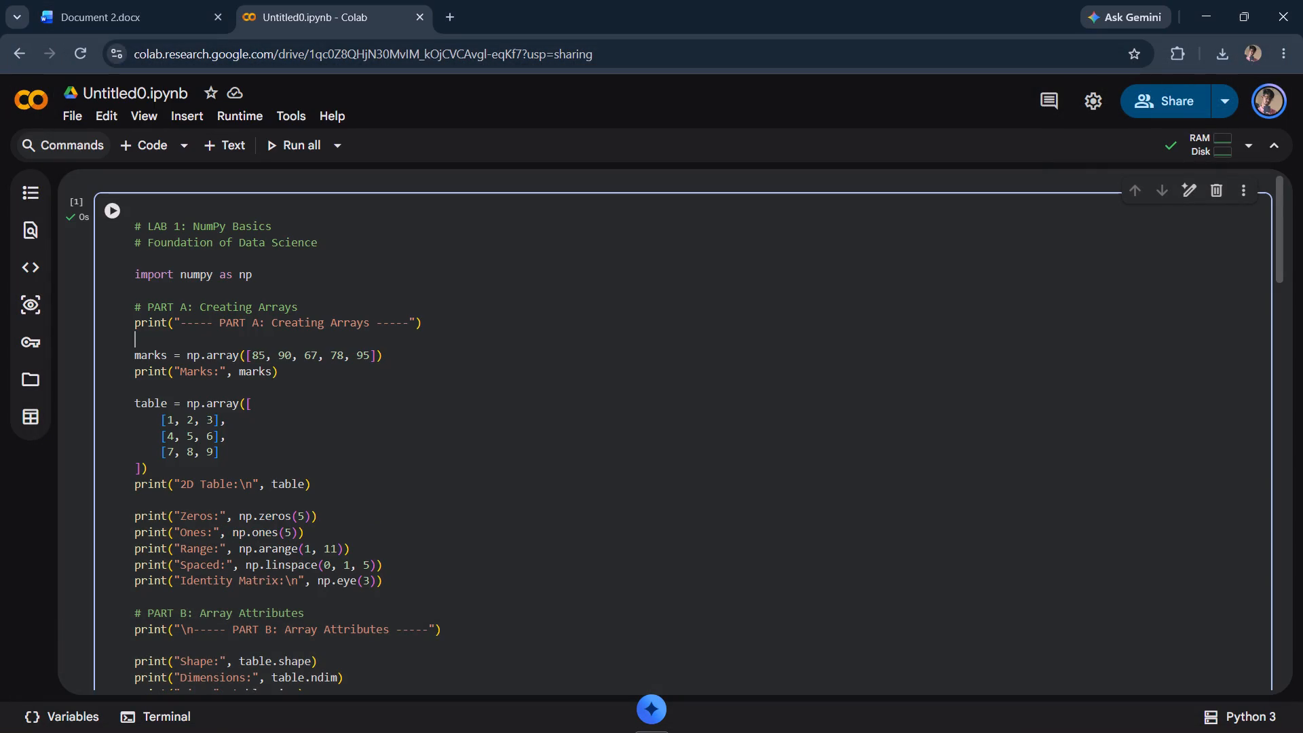
left_click(93, 0)
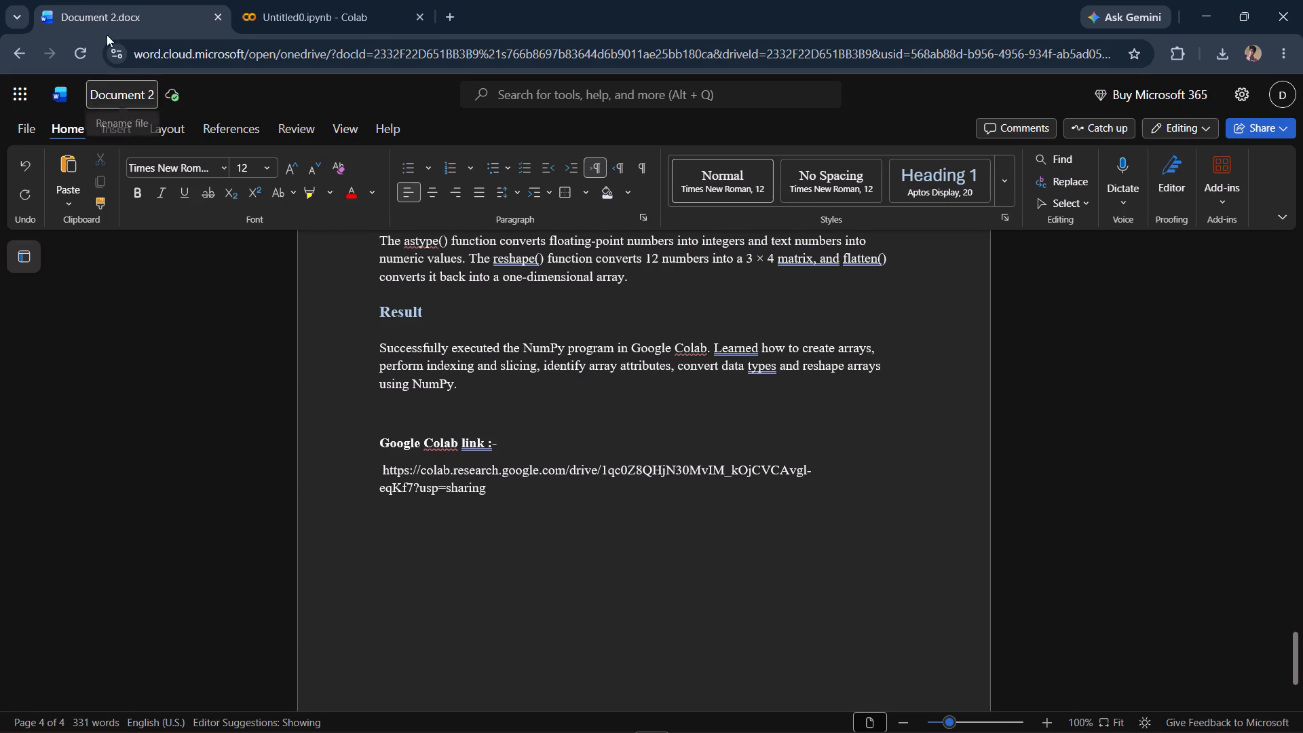
left_click(147, 91)
key("BackSpace")
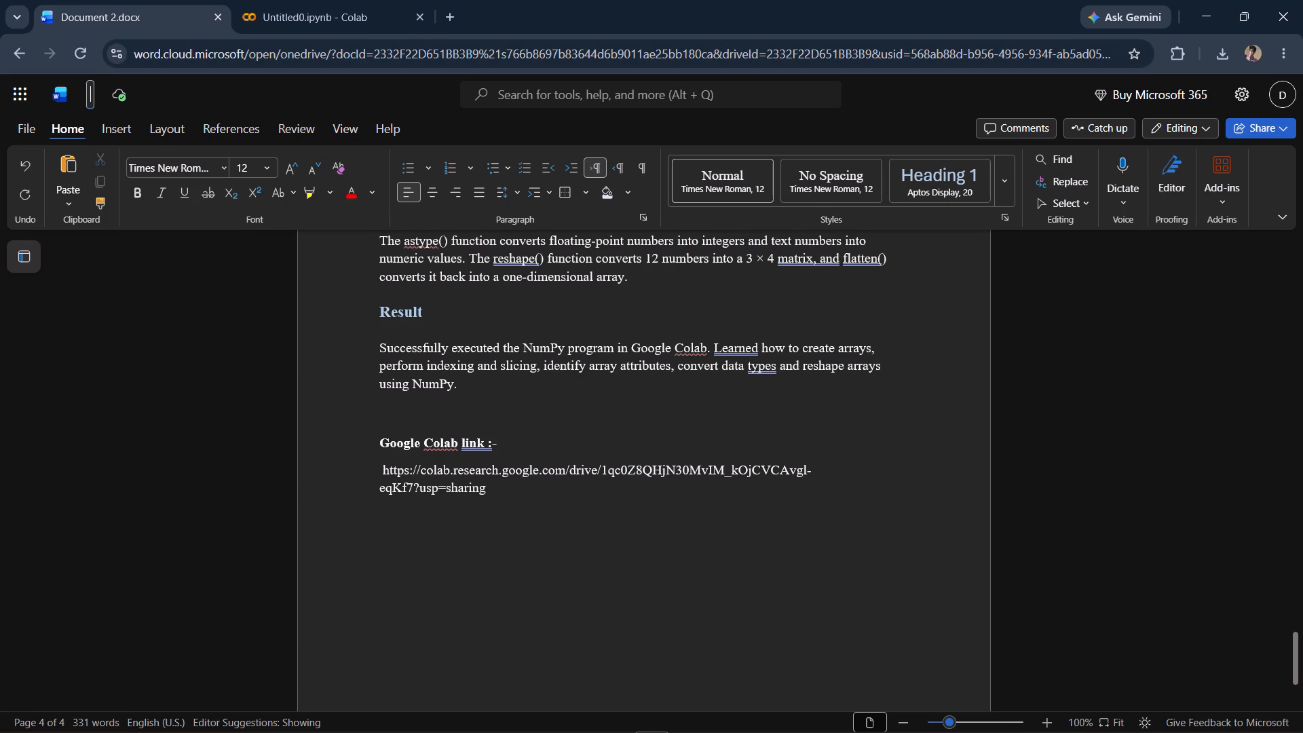
type("LAb")
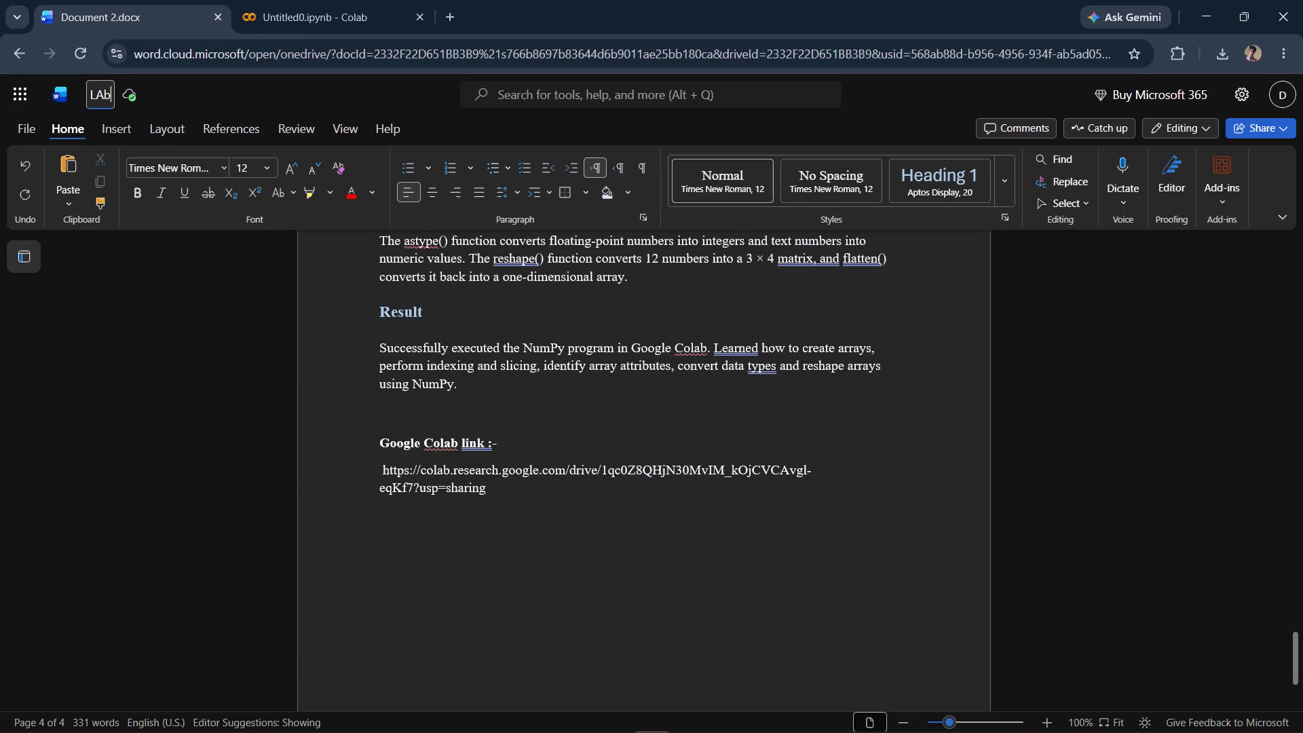
key("BackSpace")
key("BackSpace")
type("an")
key("BackSpace")
type("b q")
key("BackSpace")
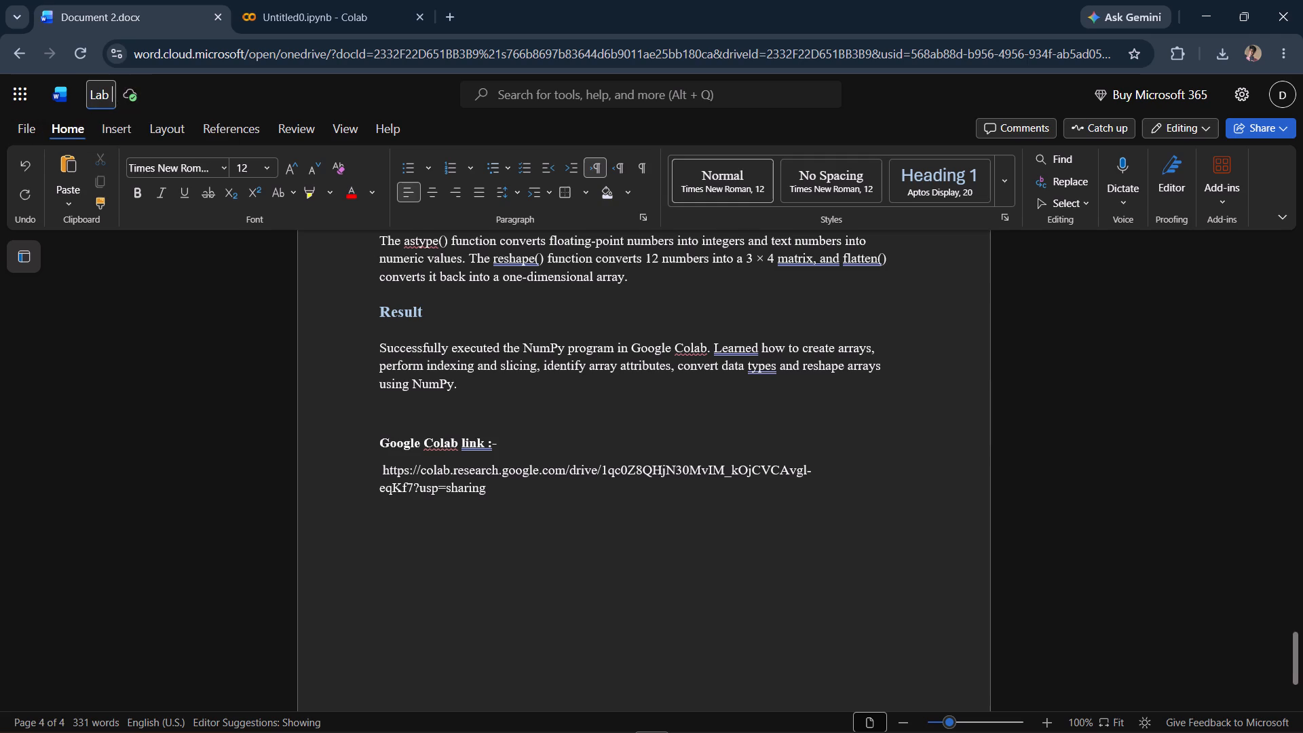
type("1")
key("space")
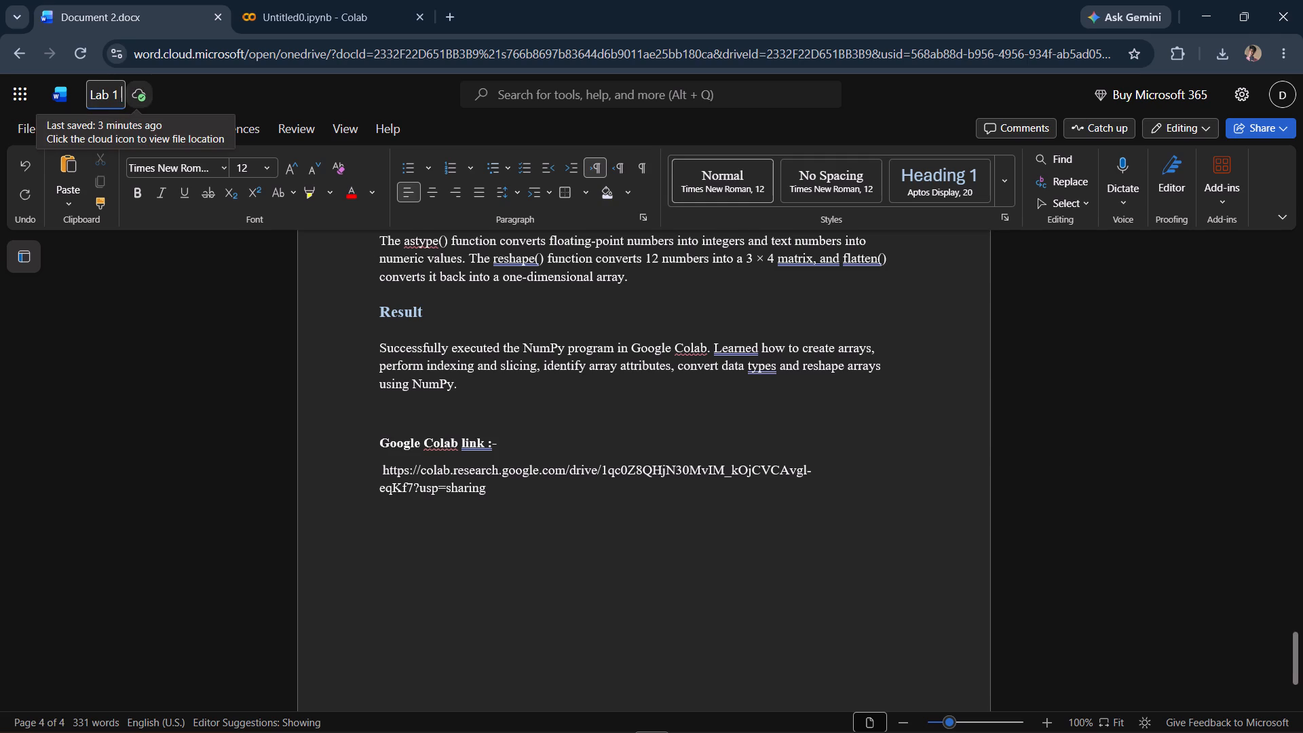
type("FDS")
key("Return")
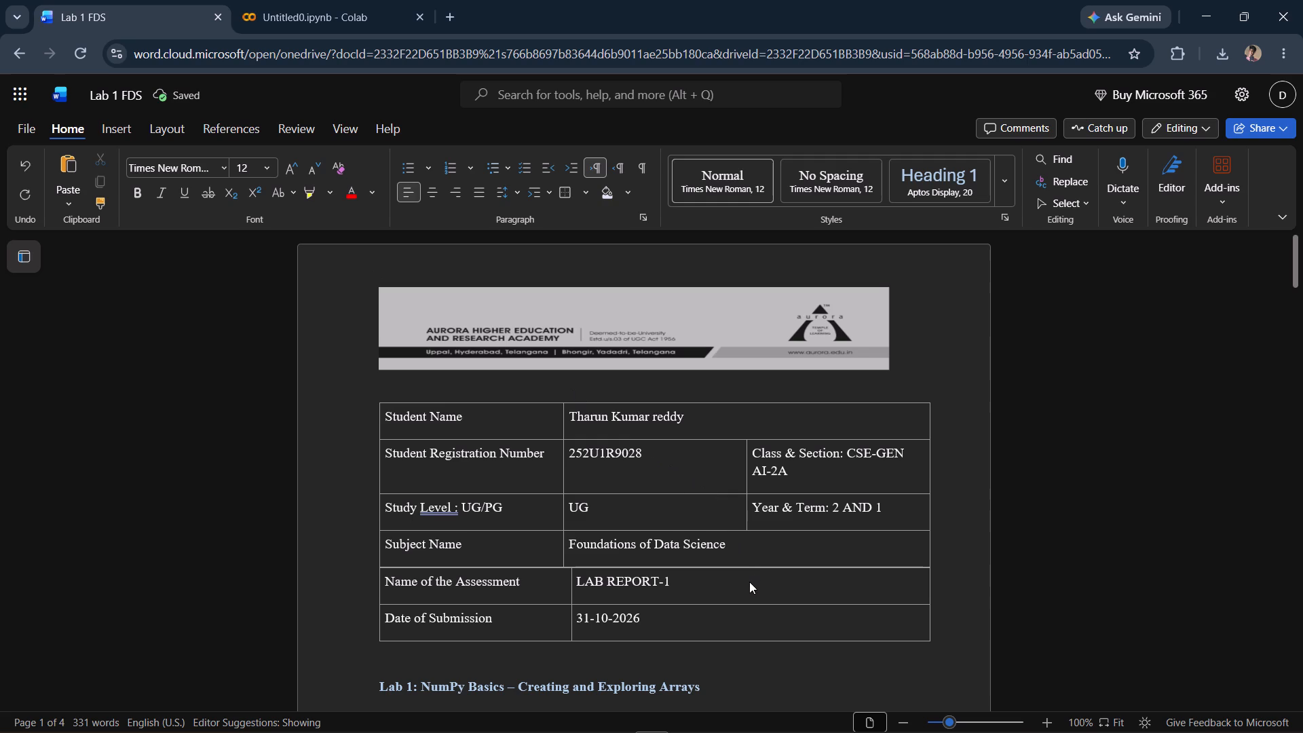
Change the Year & Term entry in the student details table to 2 AND 2.
left_click(882, 516)
left_click(882, 516)
key("BackSpace")
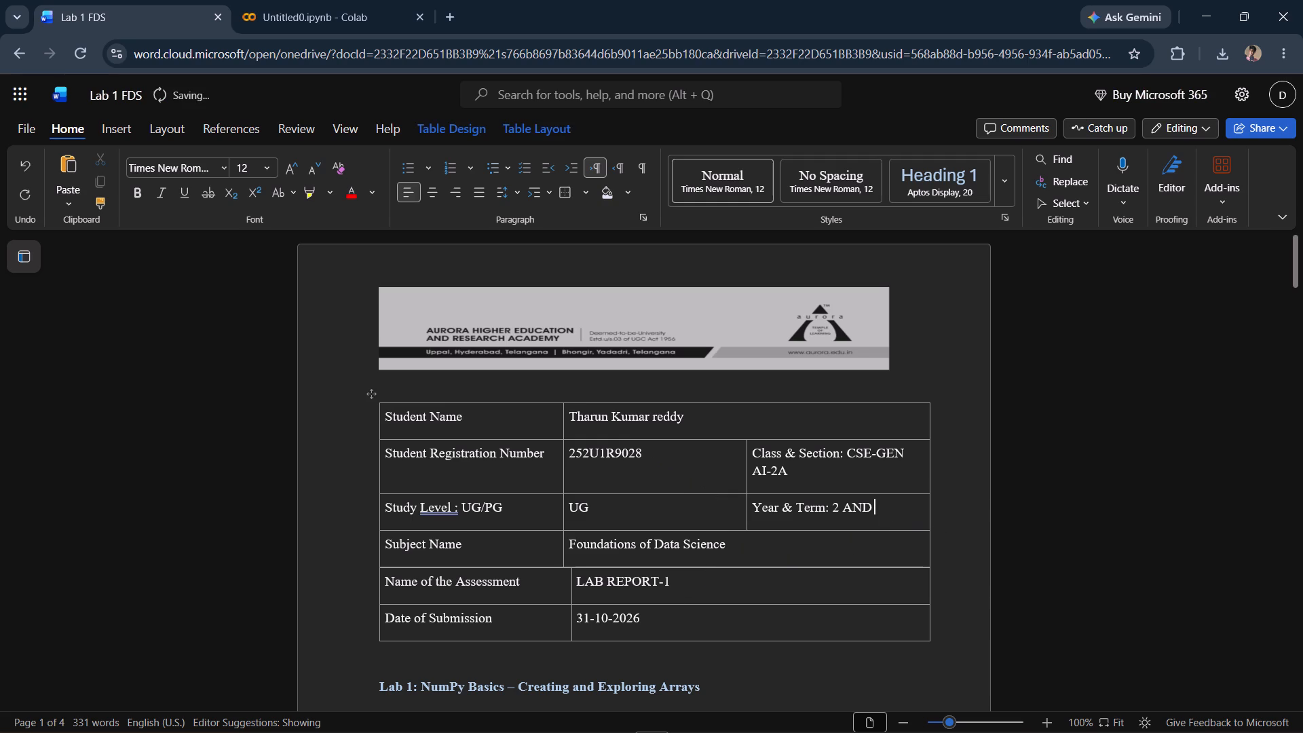
key("2")
left_click(958, 543)
Export the corrected lab report as a PDF and download it.
left_click(16, 124)
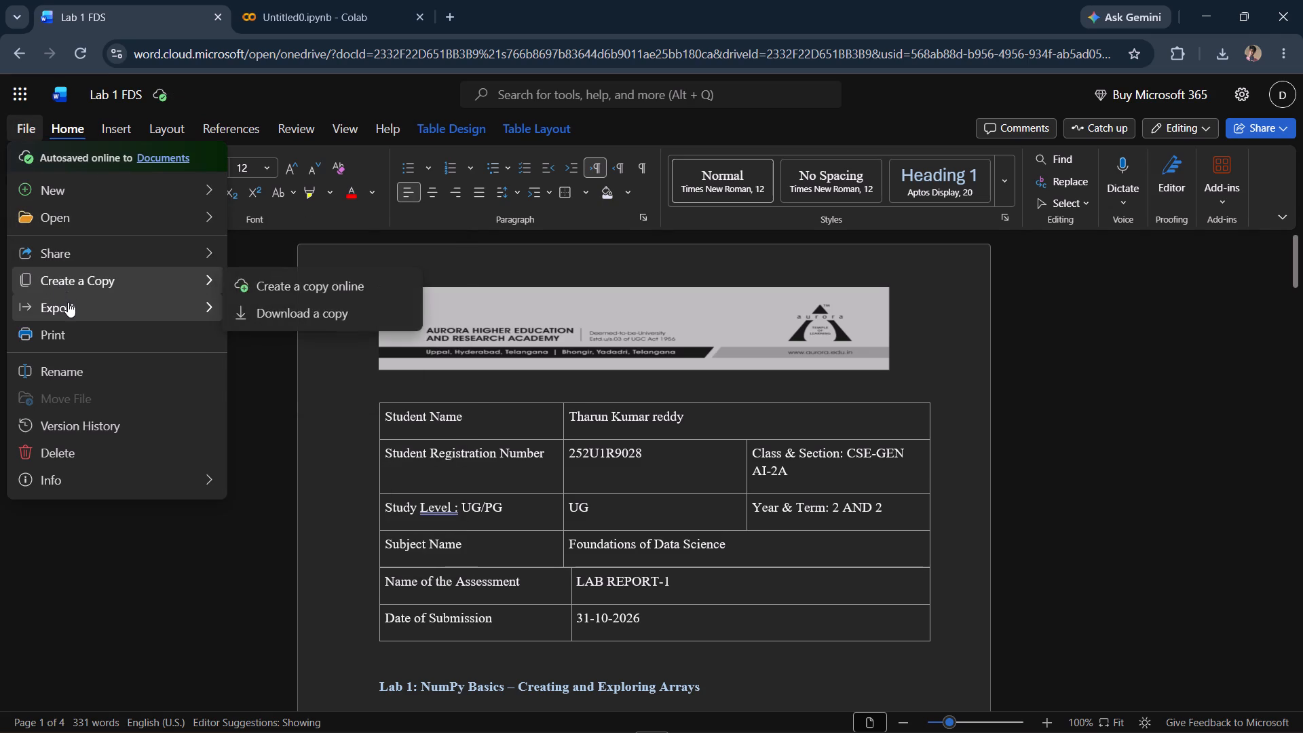
left_click(248, 306)
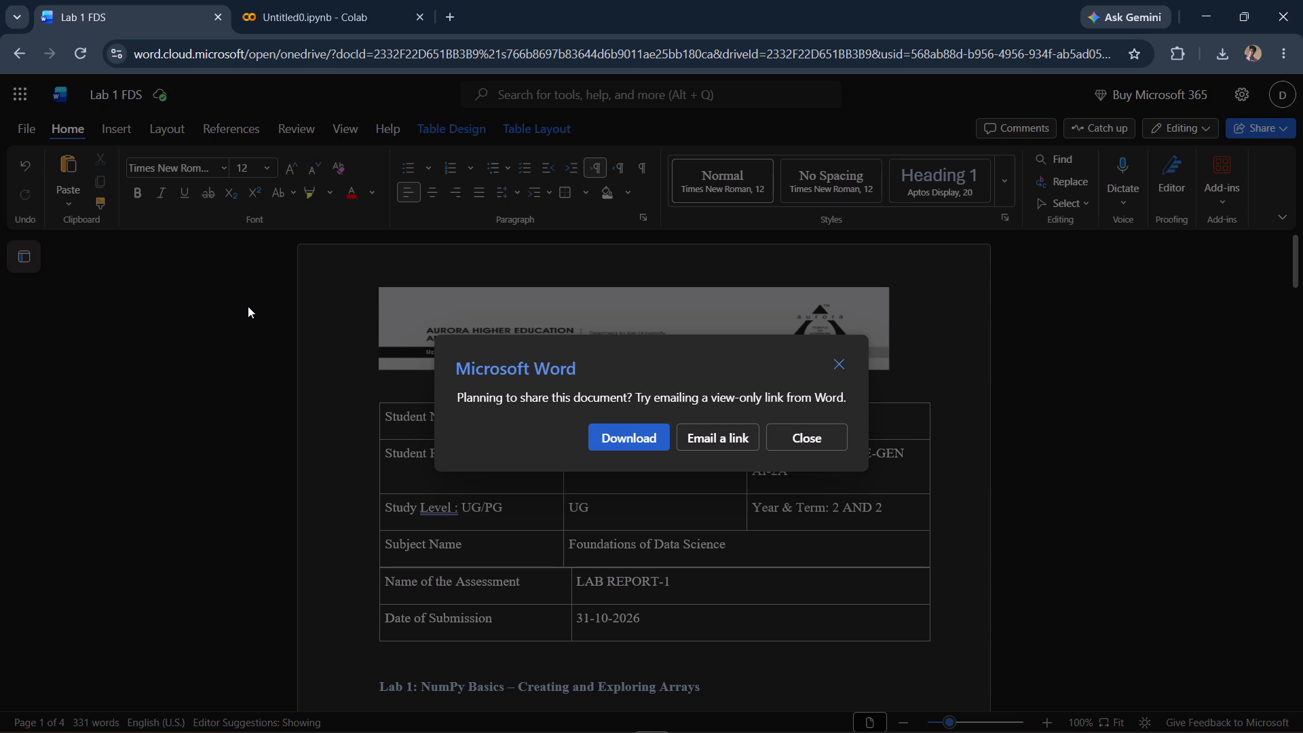
left_click(654, 432)
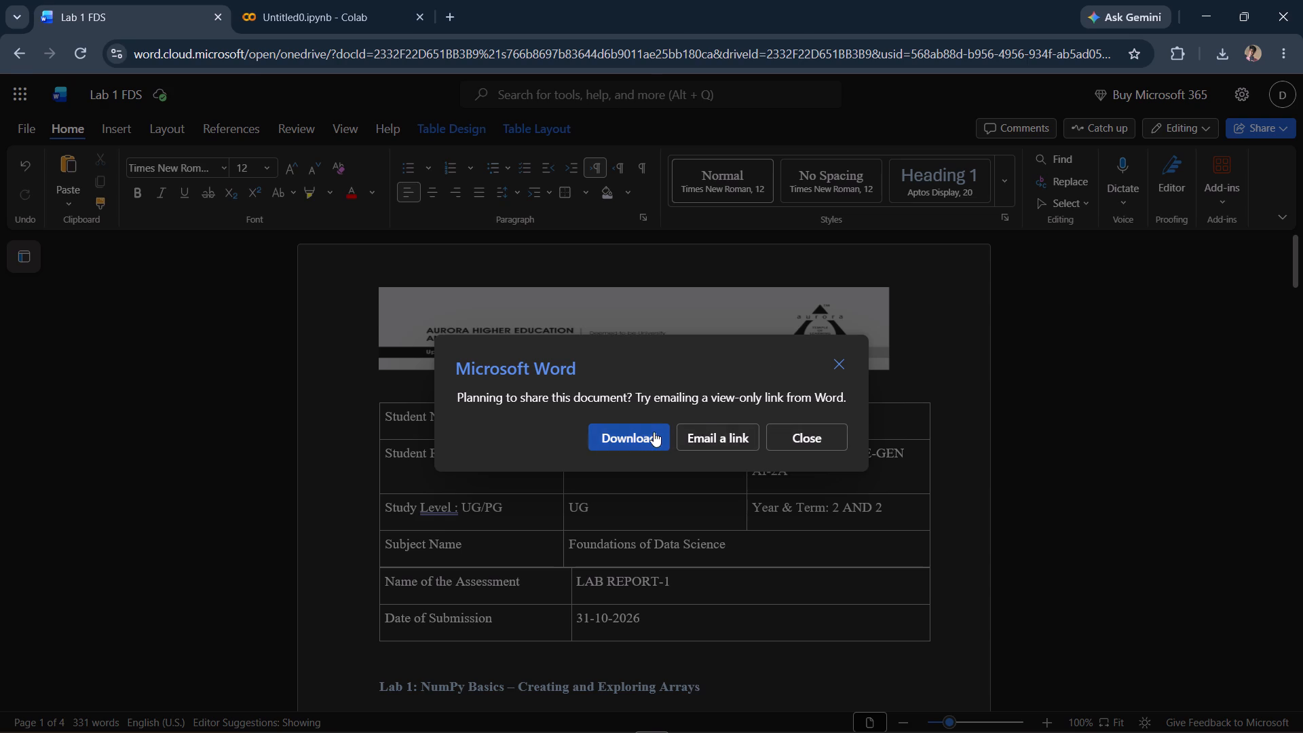
Switch to File Explorer and delete the outdated FDS Lab 1 PDF from the FDS folder.
left_click(633, 718)
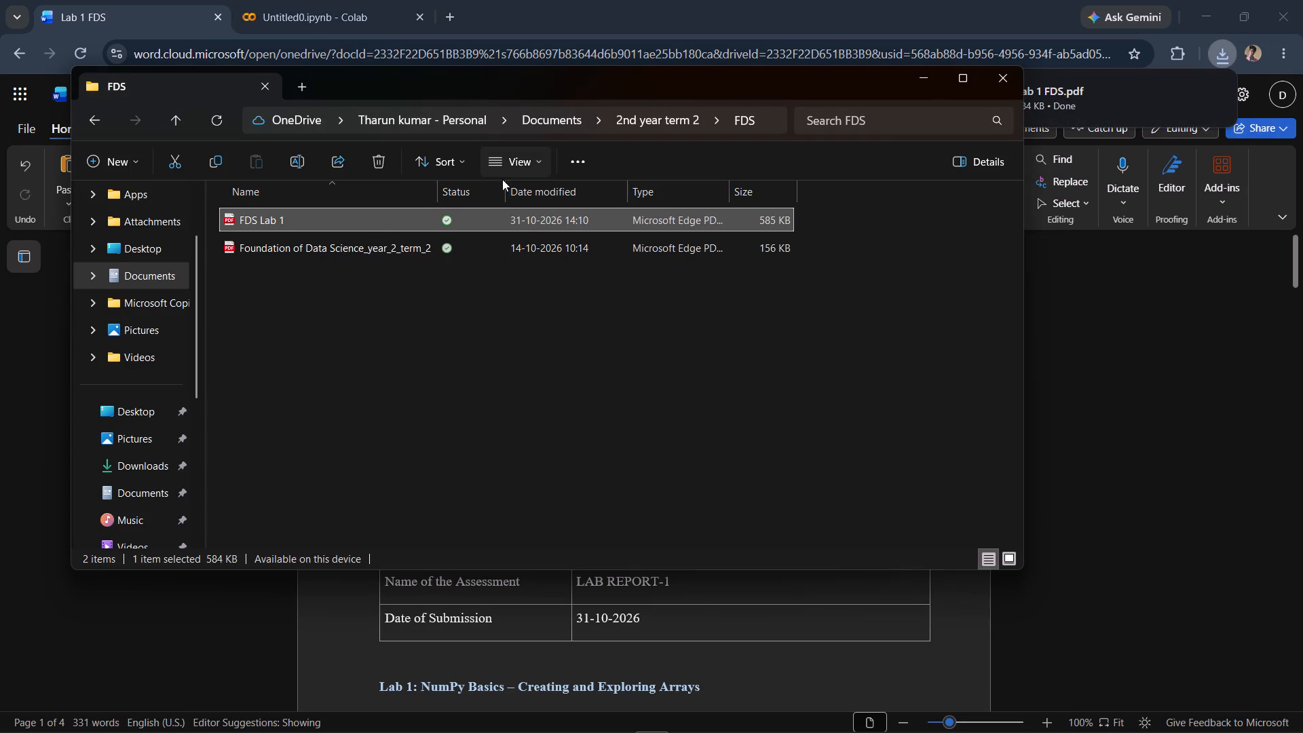
left_click(378, 163)
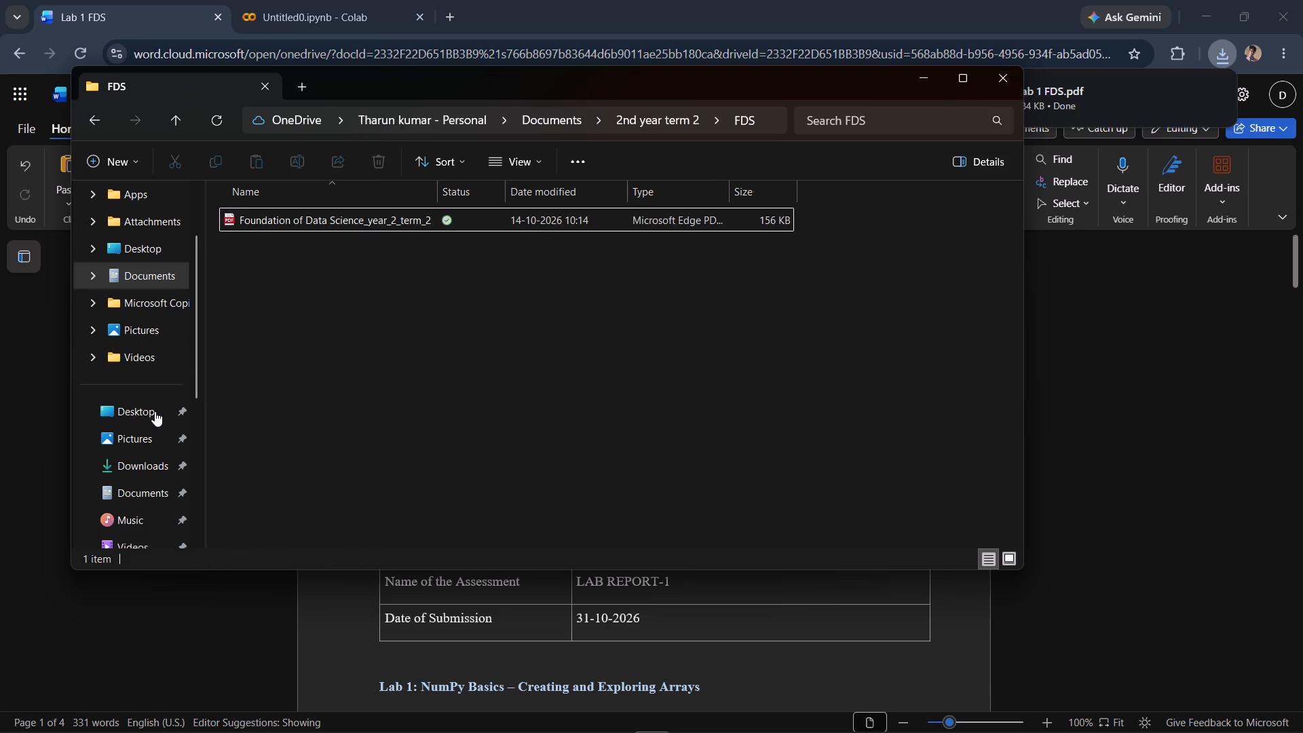
Move the Lab 1 FDS PDF from Downloads into the FDS folder under Documents, 2nd year term 2.
left_click(121, 470)
left_click(274, 236)
right_click(274, 236)
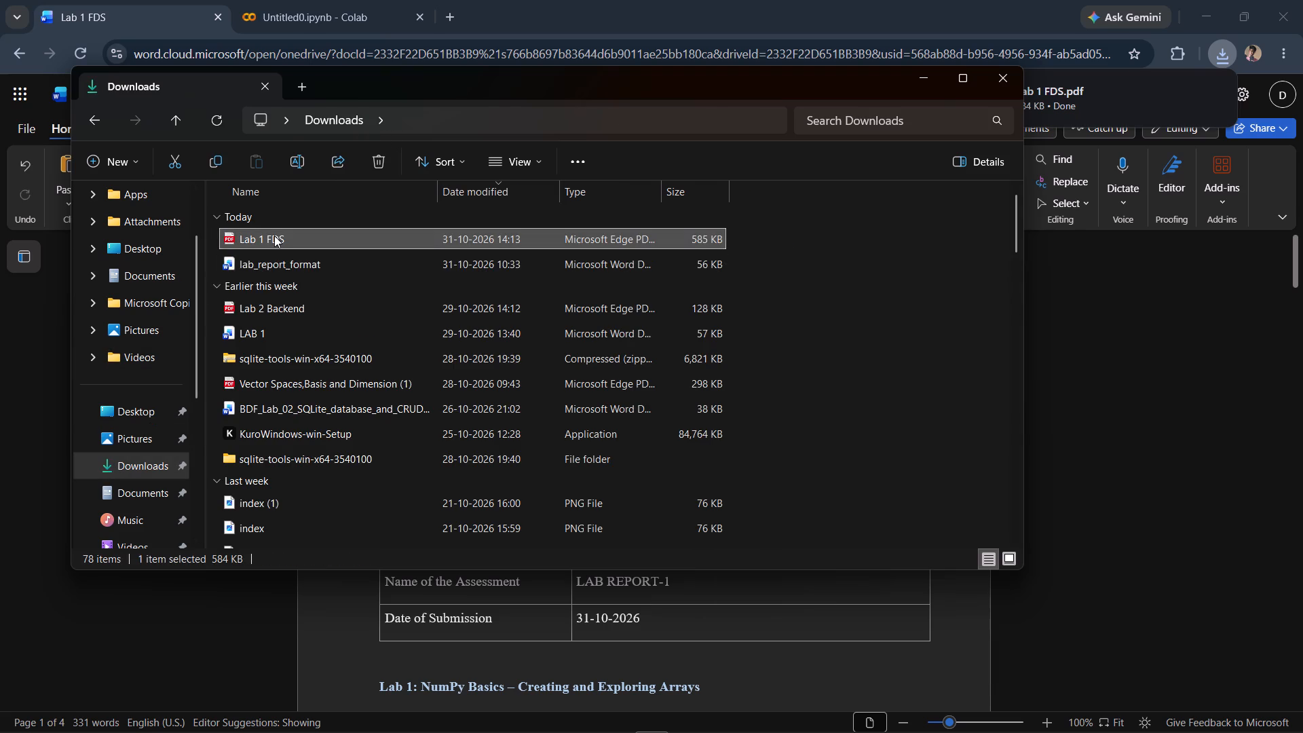
left_click(305, 226)
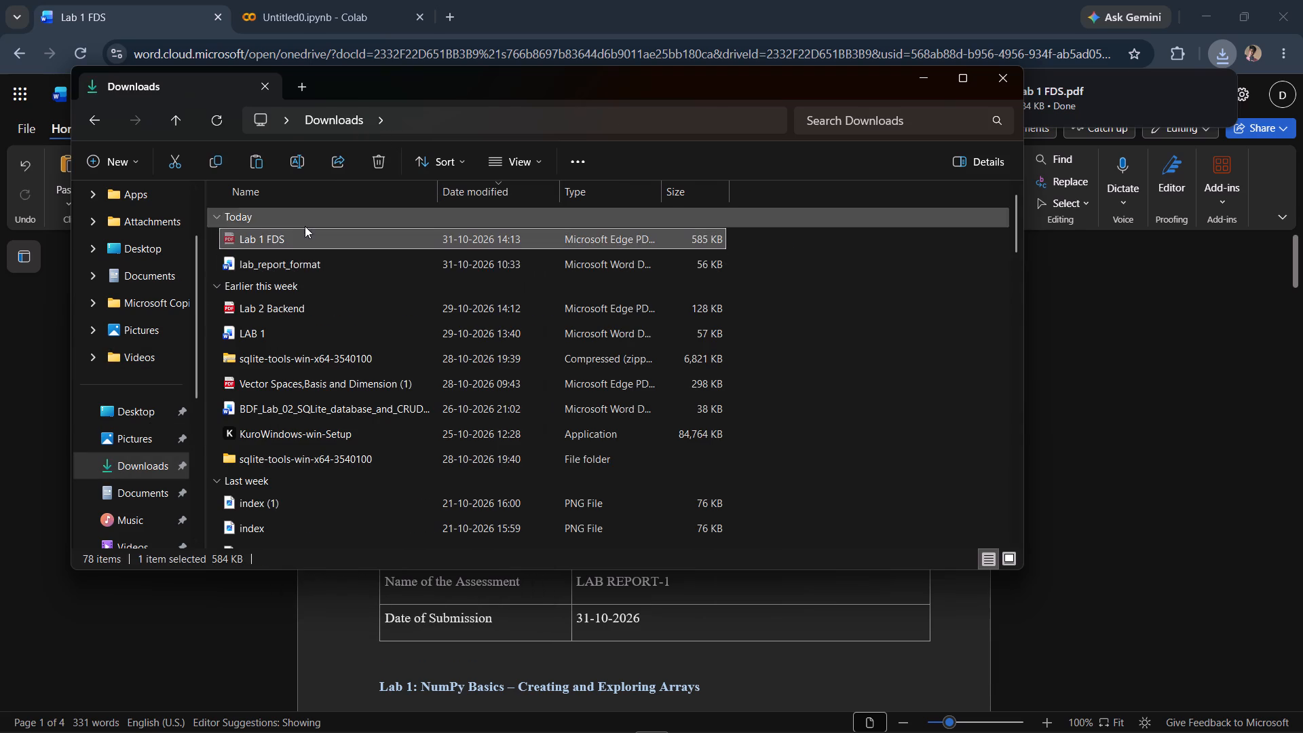
left_click(144, 284)
double_click(315, 225)
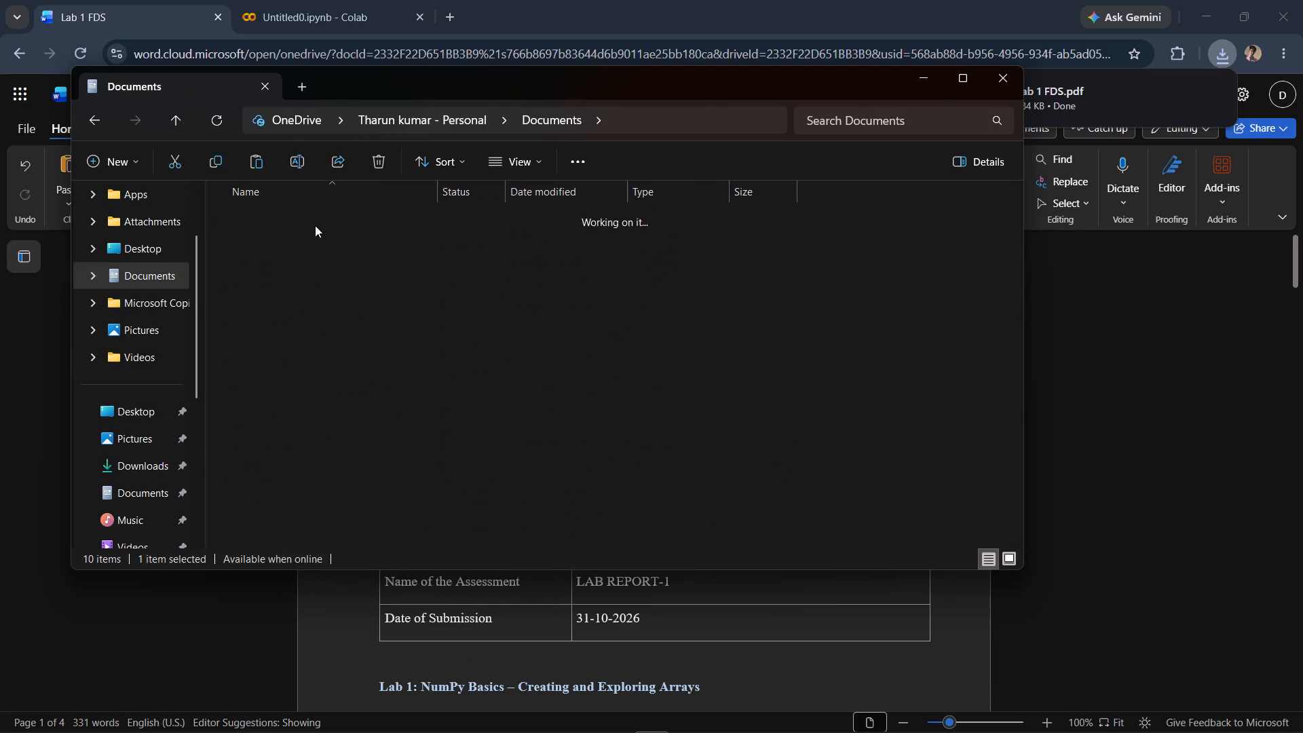
double_click(313, 276)
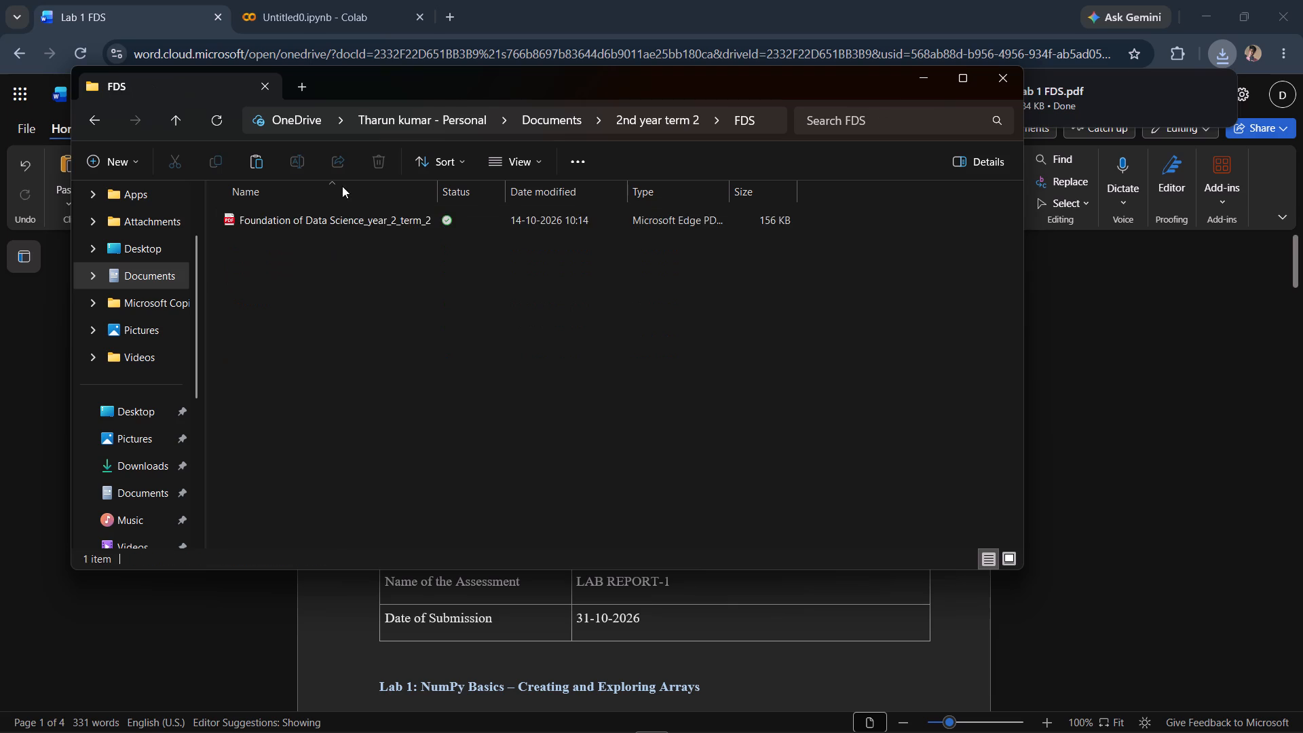
left_click(254, 166)
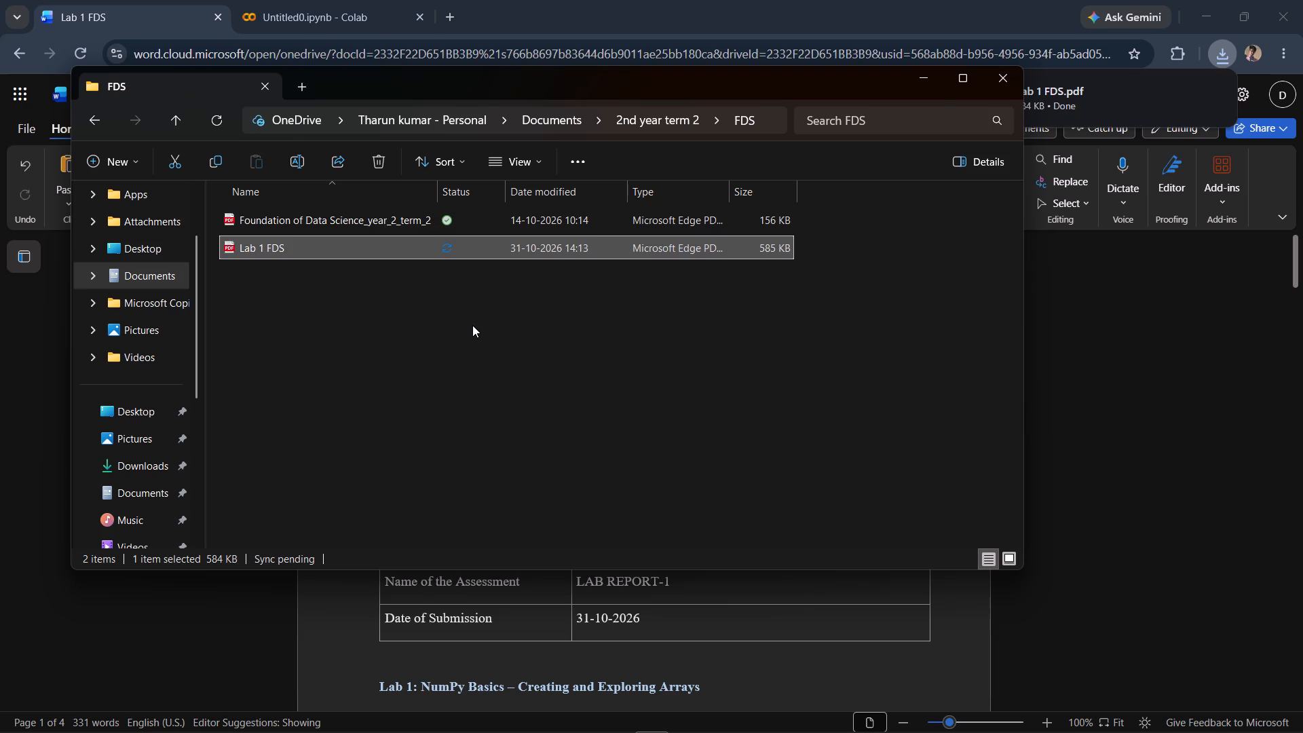
left_click(472, 325)
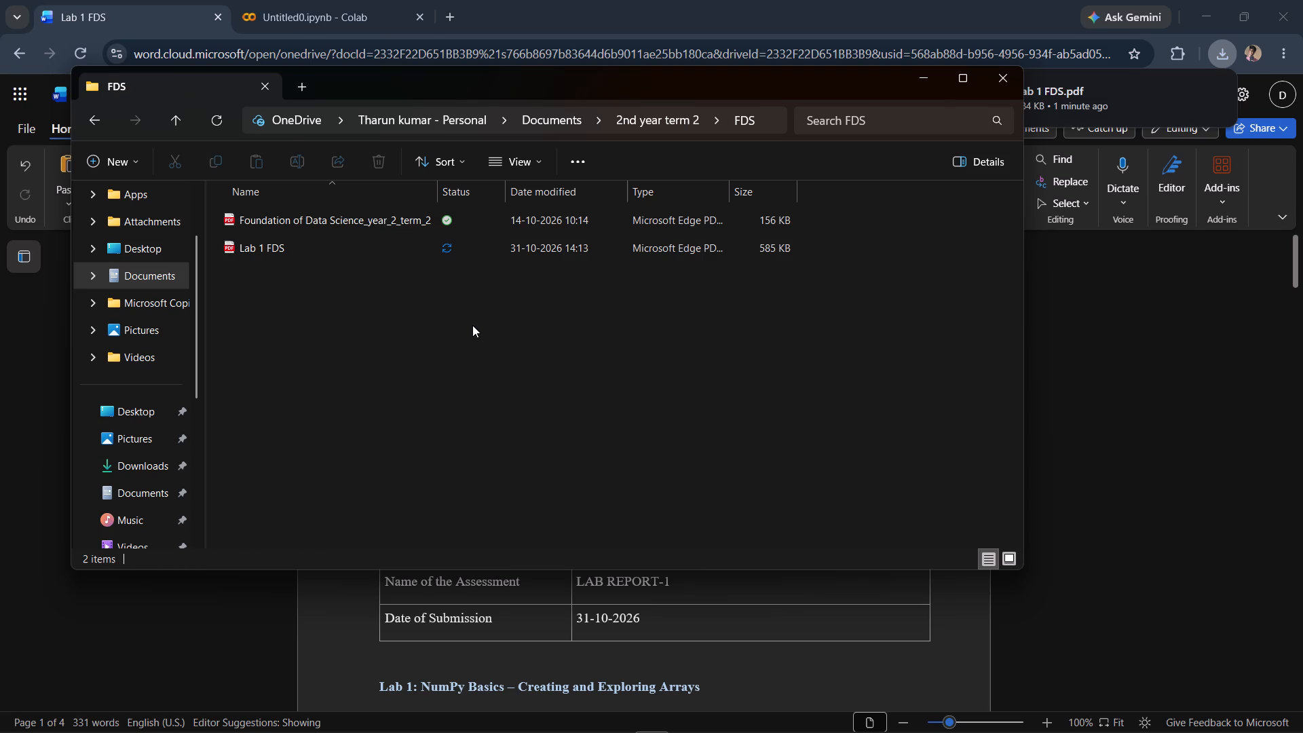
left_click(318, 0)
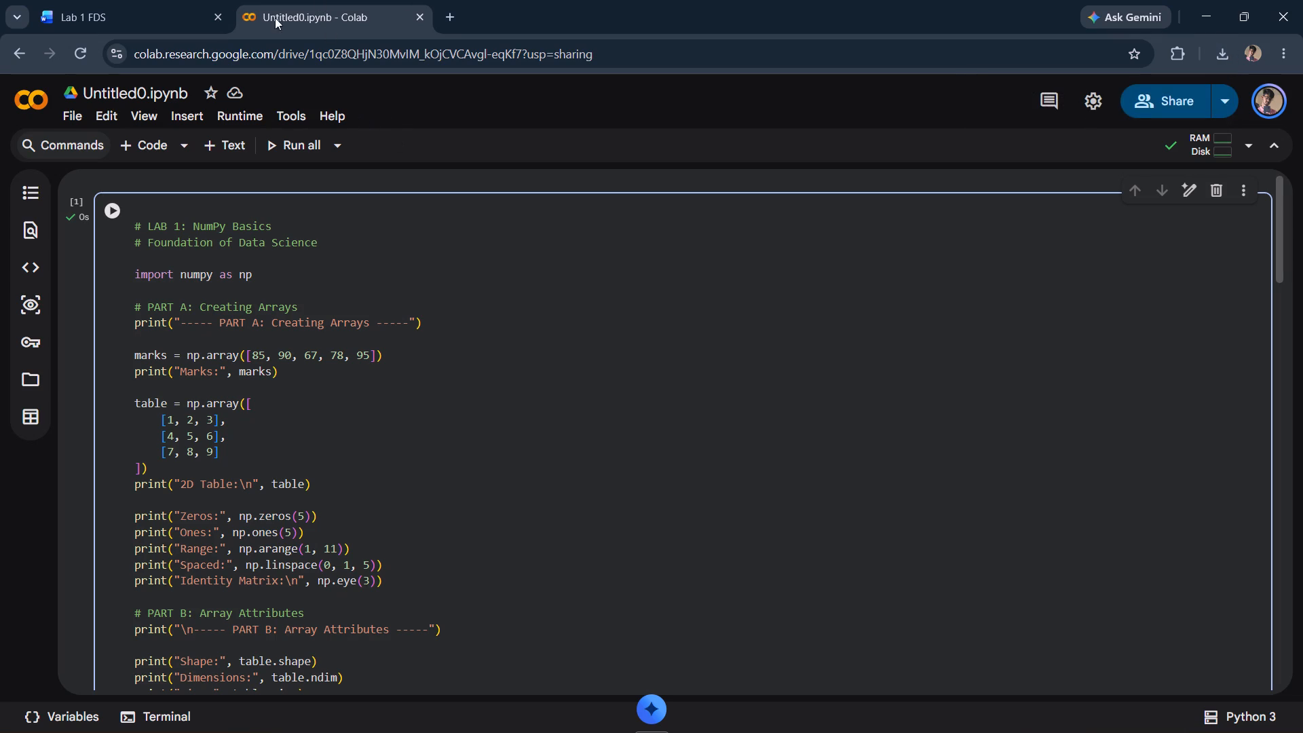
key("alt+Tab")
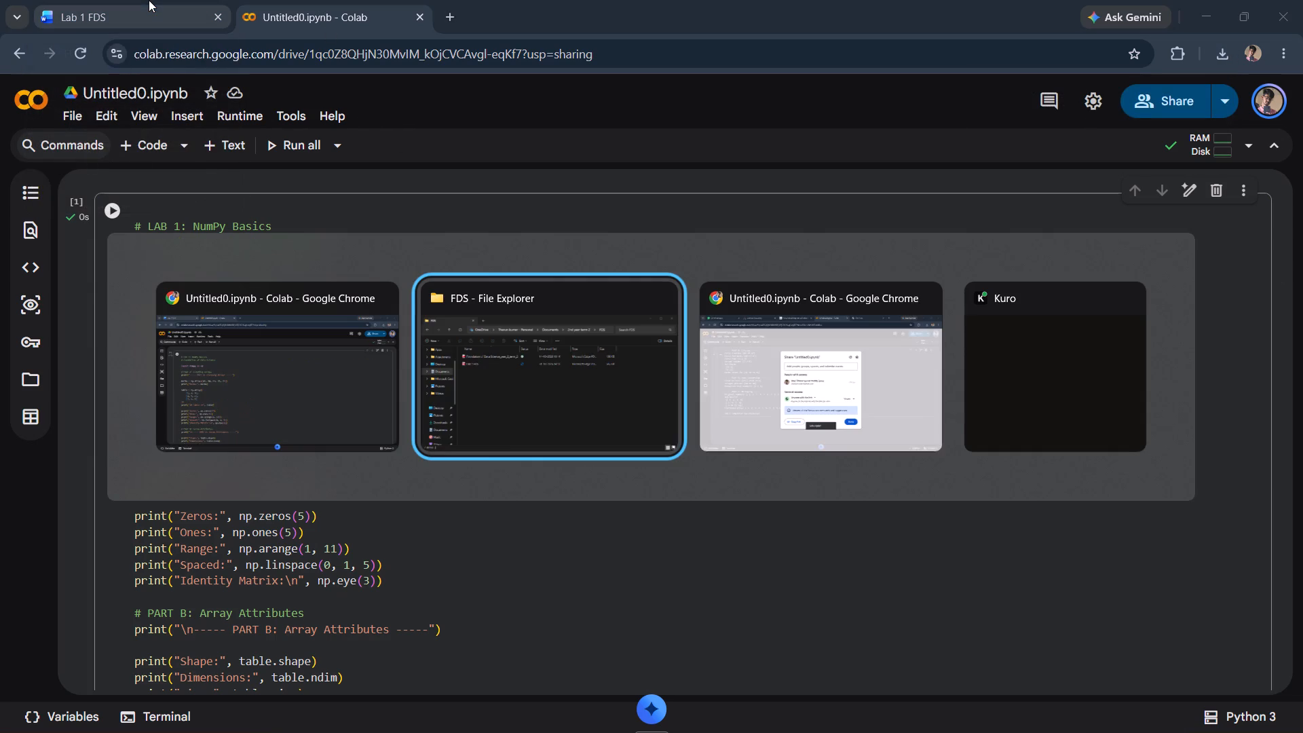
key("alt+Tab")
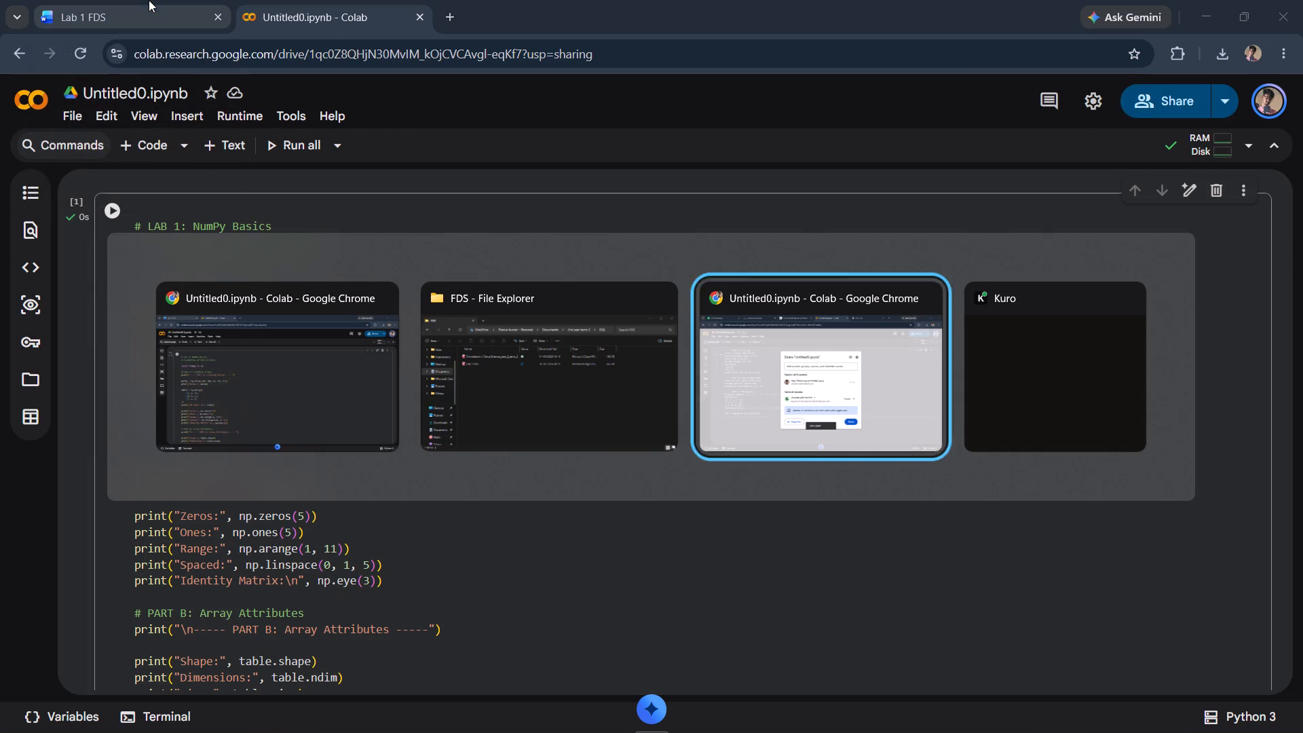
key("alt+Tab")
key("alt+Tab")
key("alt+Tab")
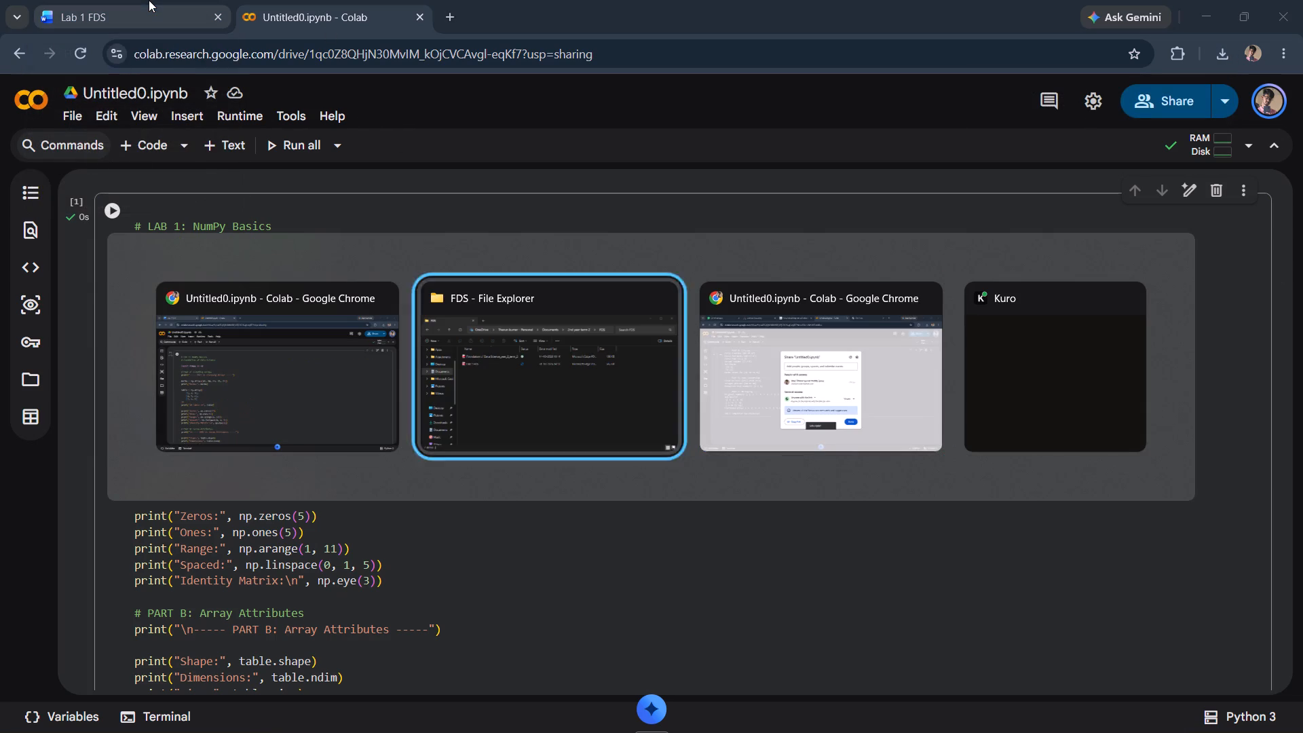
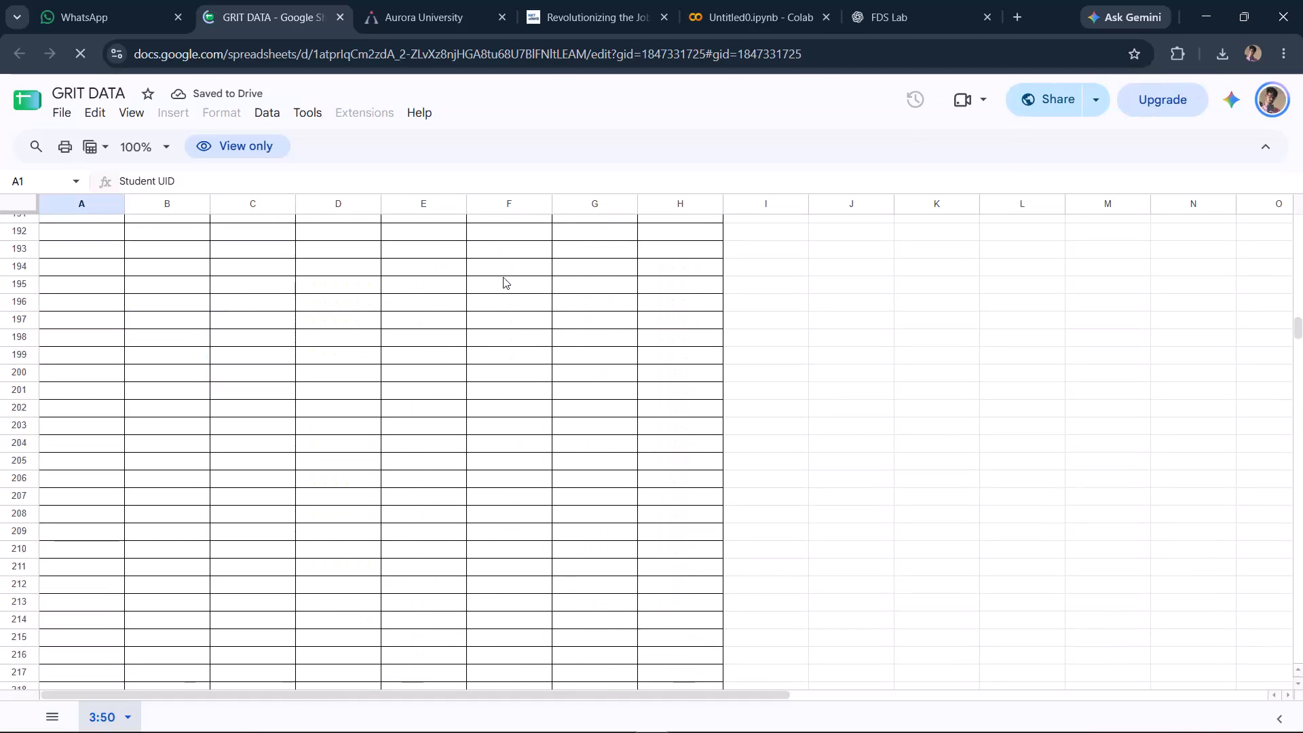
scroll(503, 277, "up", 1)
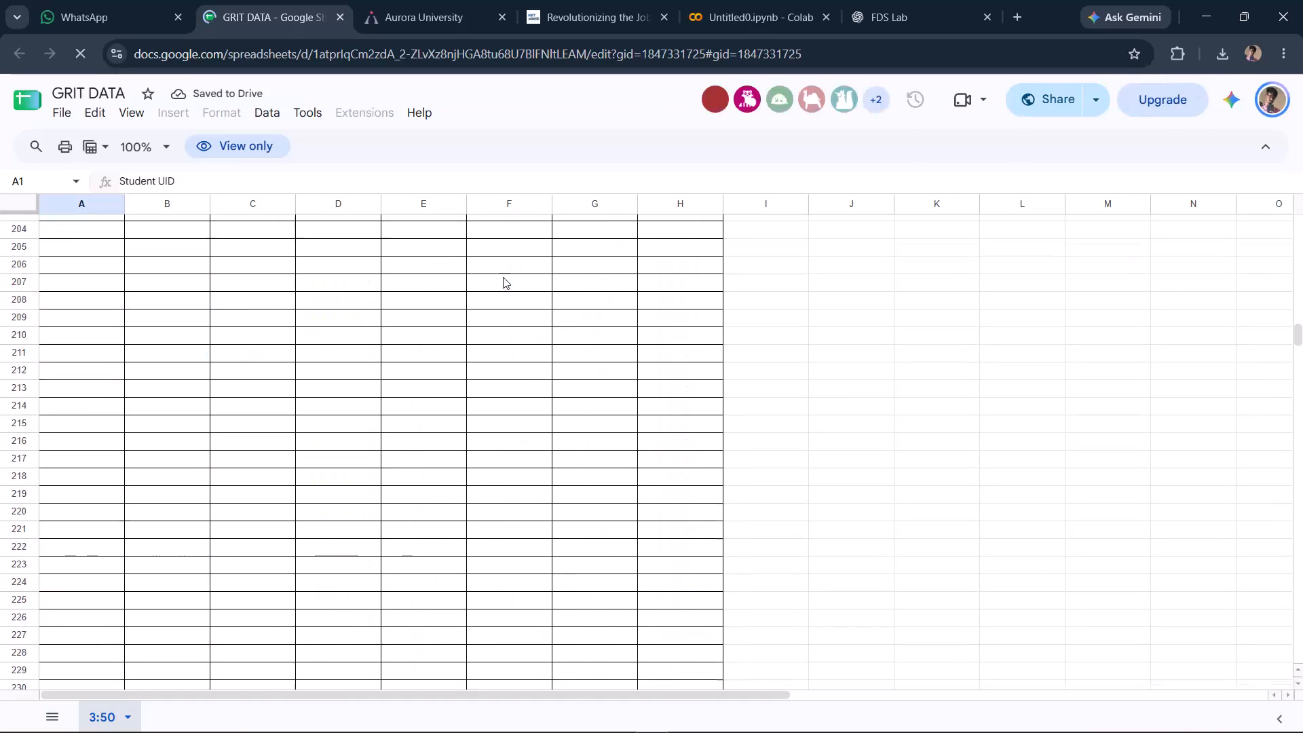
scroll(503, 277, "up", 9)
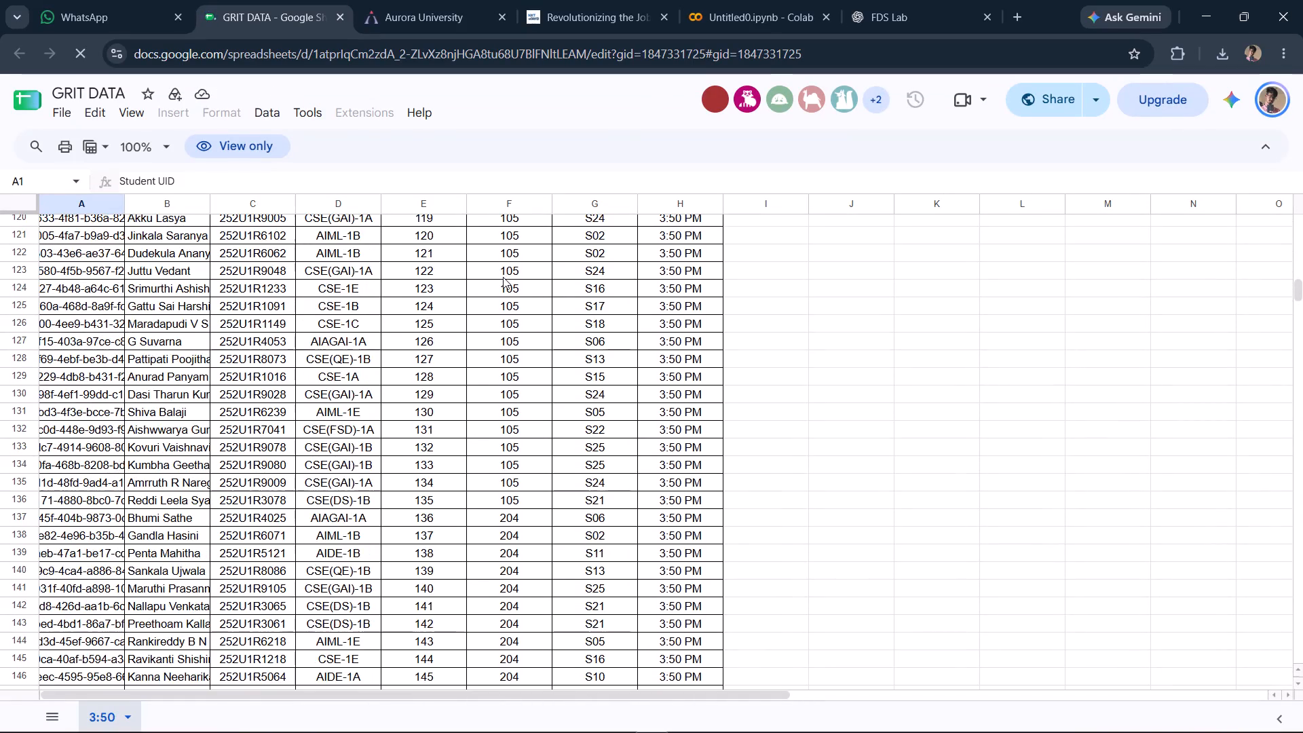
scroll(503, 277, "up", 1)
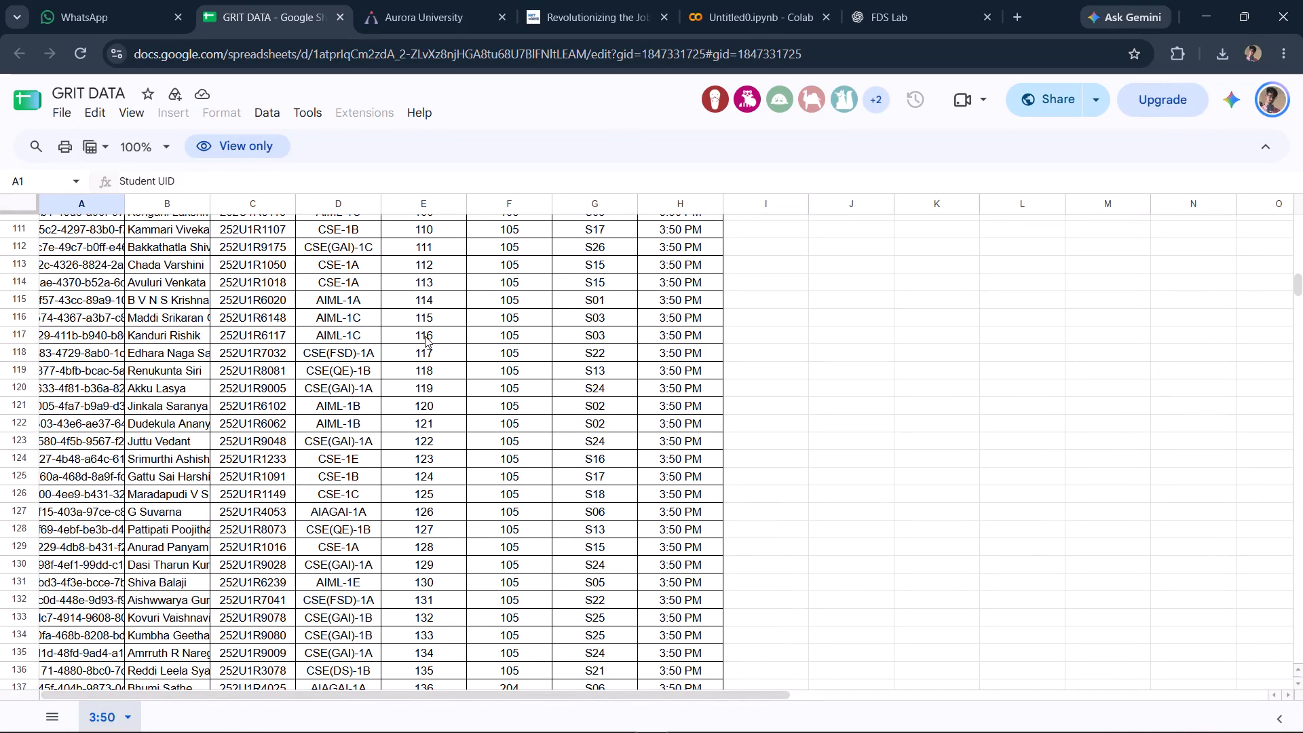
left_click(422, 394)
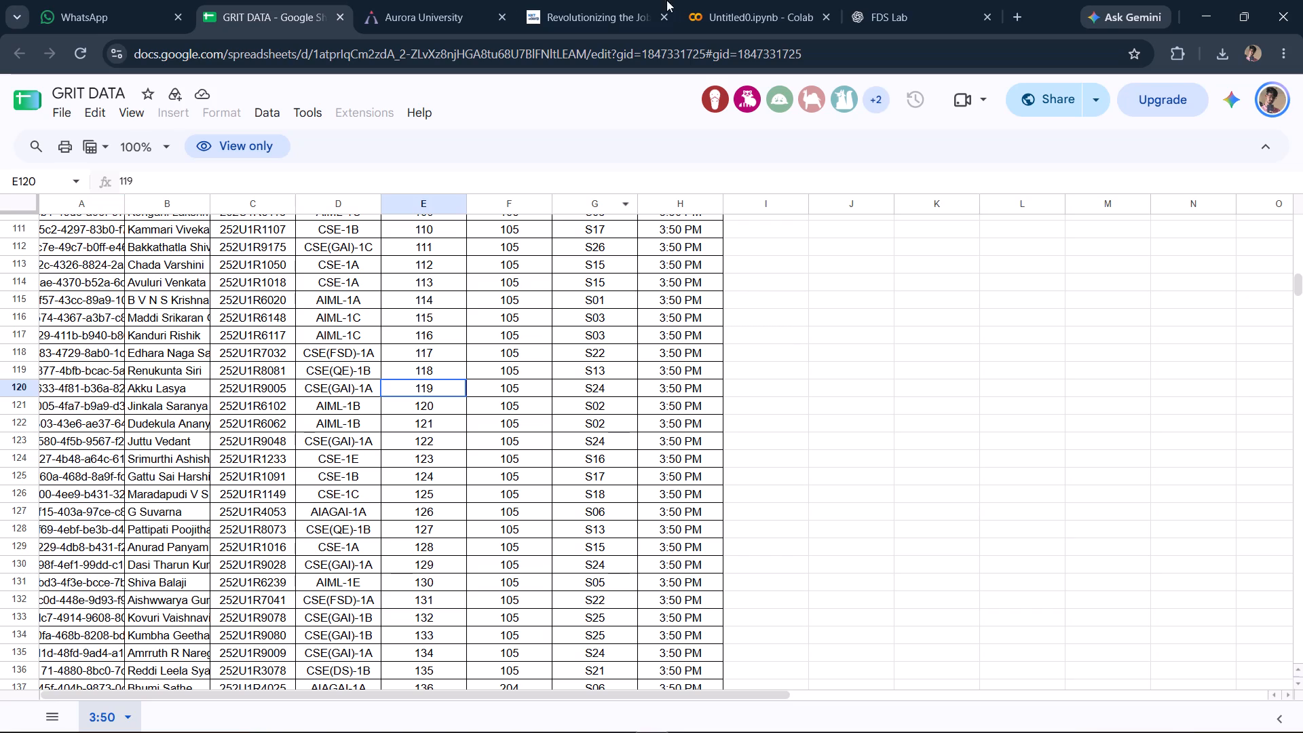
Switch to the Untitled0.ipynb Colab notebook and review the Lab 1 NumPy output and code, from the Part F results back to the opening comments.
left_click(745, 0)
left_click(1009, 251)
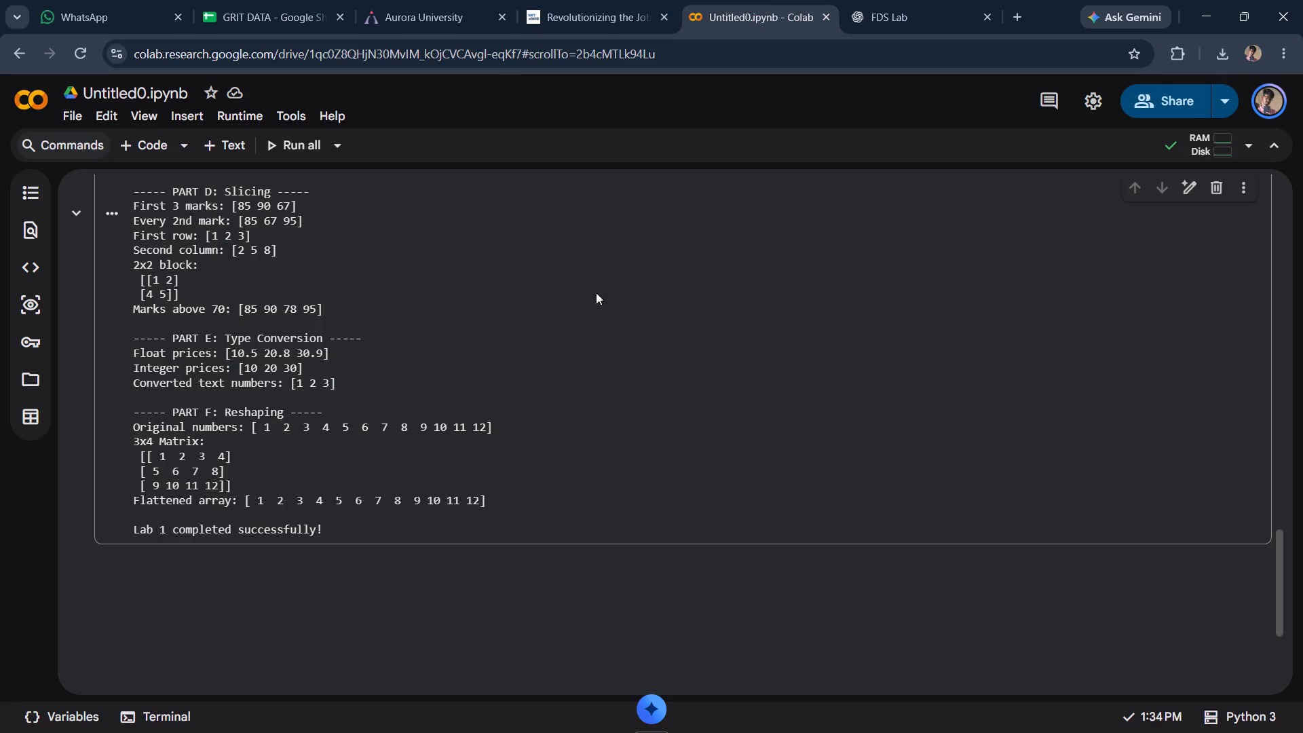
scroll(501, 453, "up", 1)
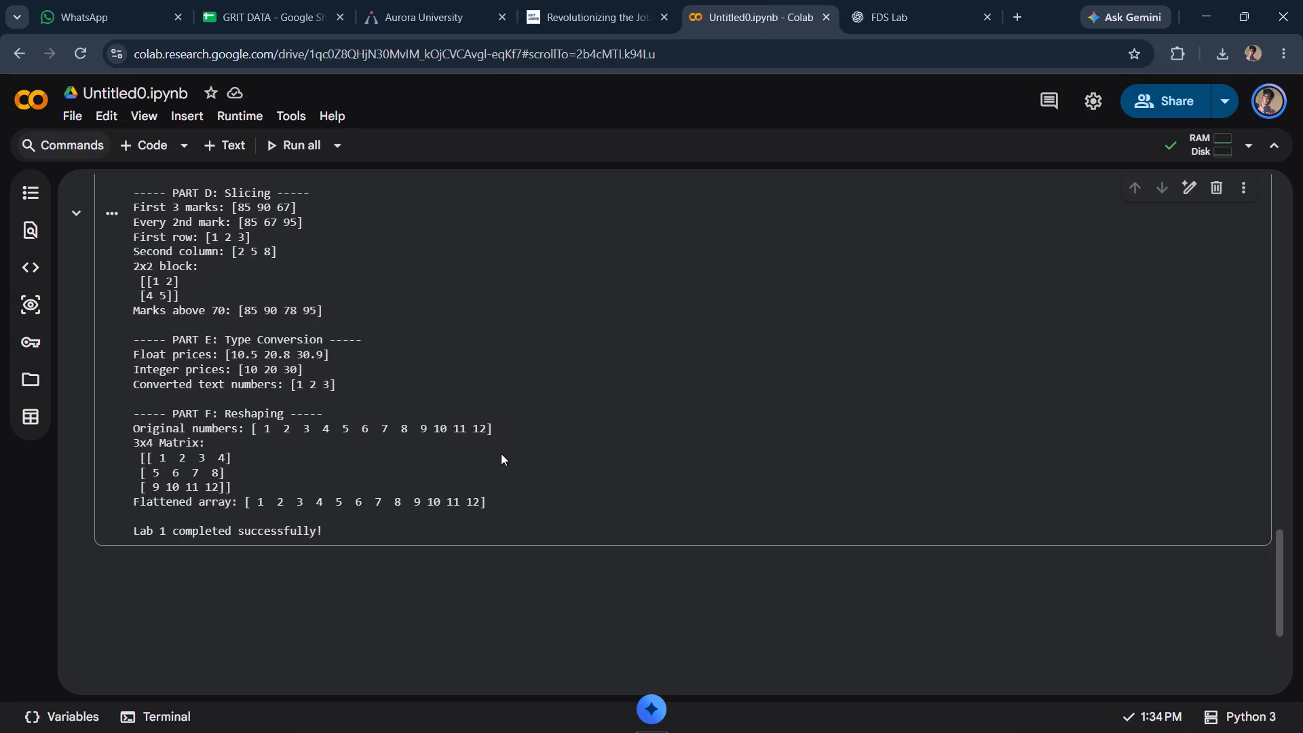
scroll(501, 453, "up", 4)
scroll(501, 453, "down", 1)
scroll(501, 453, "up", 3)
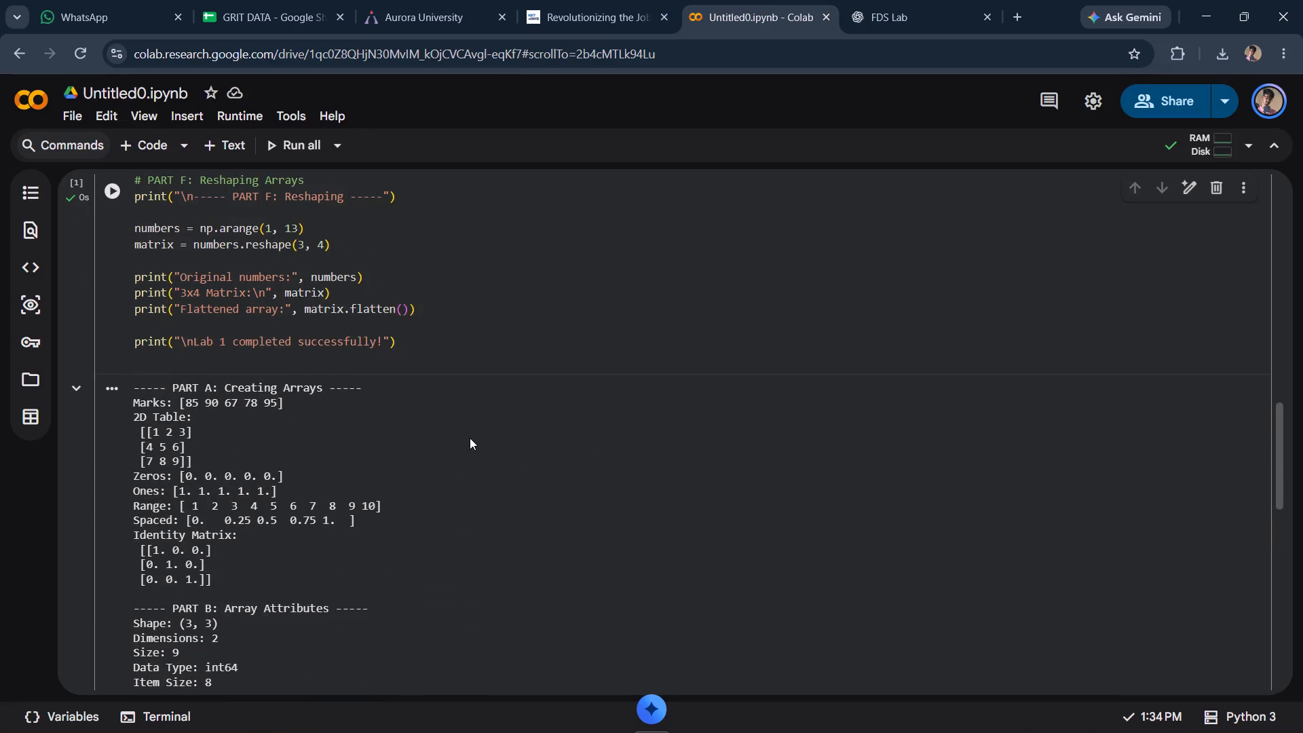
scroll(451, 426, "up", 2)
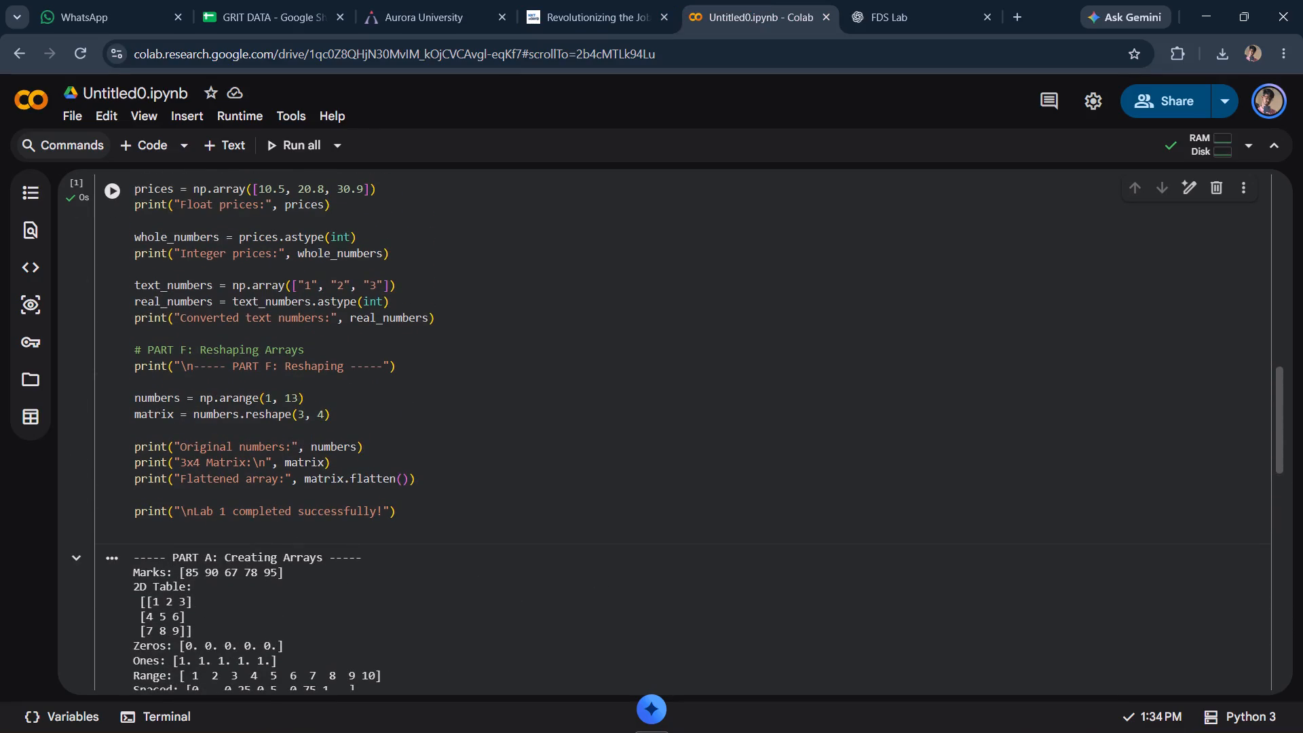
scroll(453, 516, "up", 1)
scroll(453, 516, "down", 1)
scroll(453, 516, "up", 2)
scroll(453, 516, "down", 1)
scroll(453, 516, "up", 2)
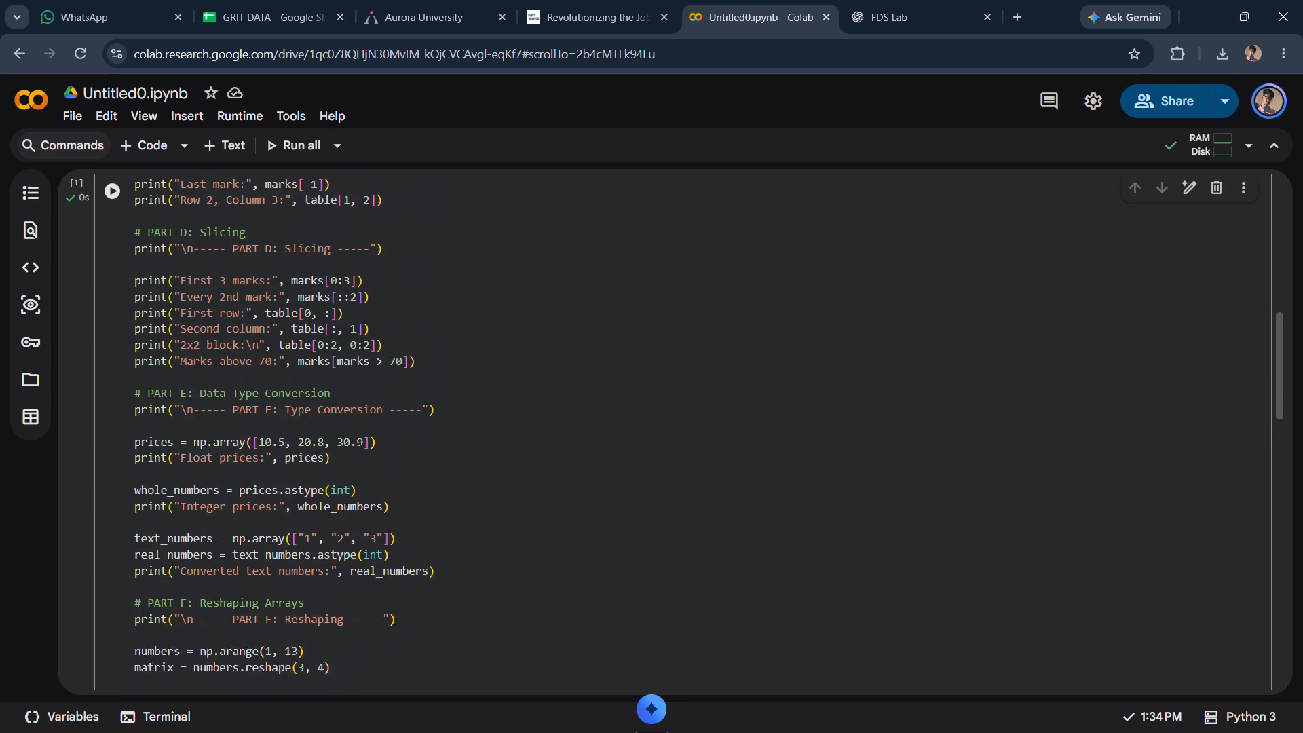
scroll(453, 516, "up", 14)
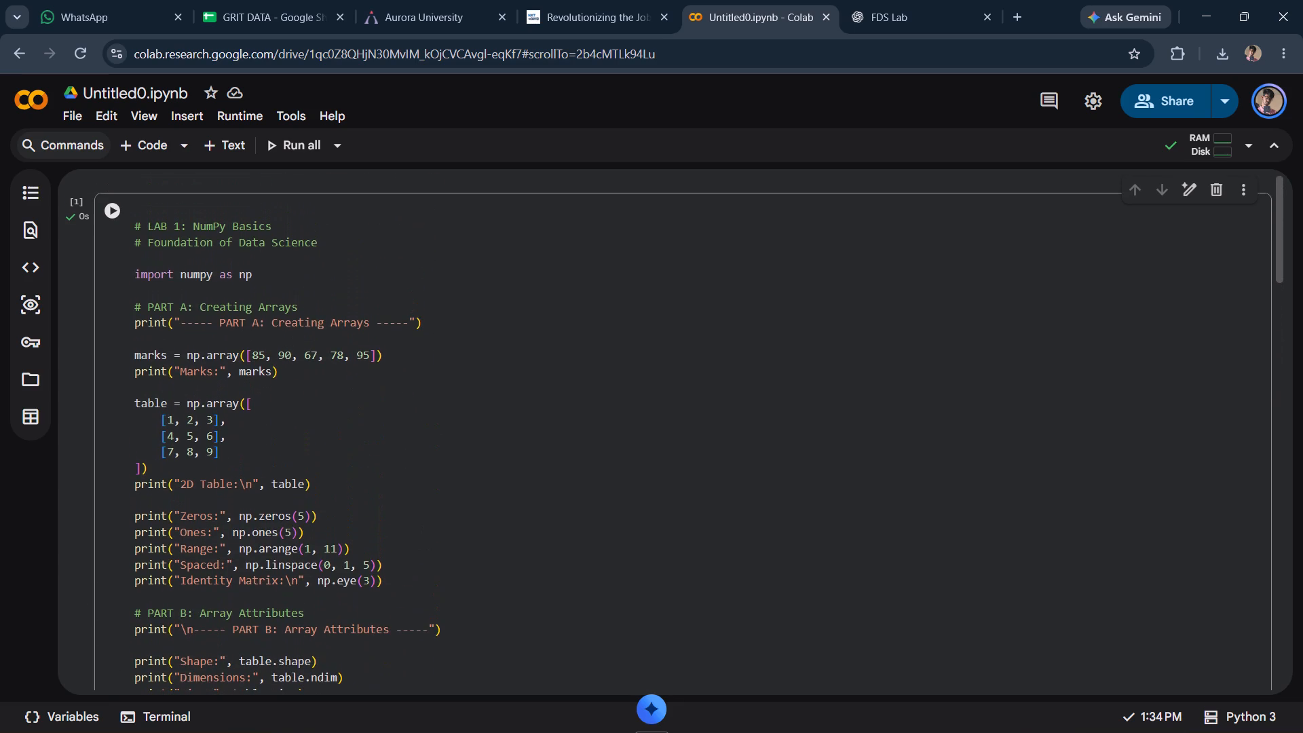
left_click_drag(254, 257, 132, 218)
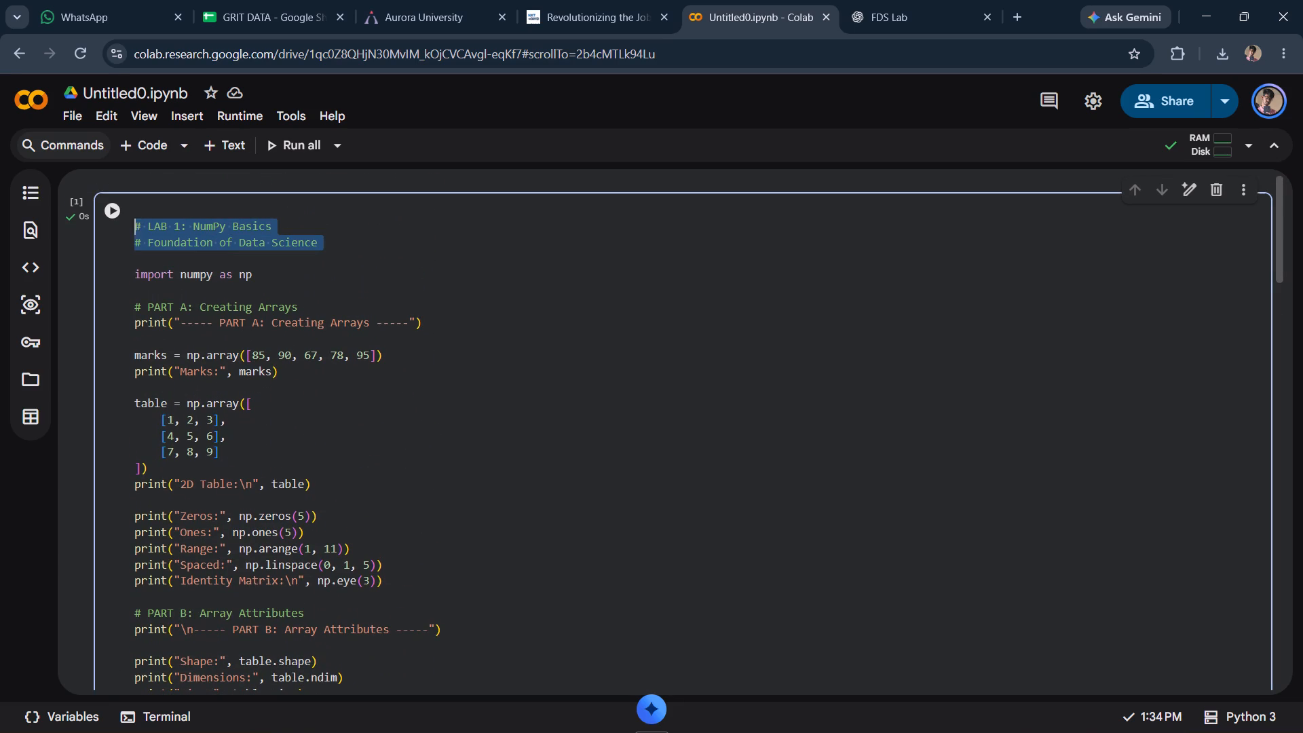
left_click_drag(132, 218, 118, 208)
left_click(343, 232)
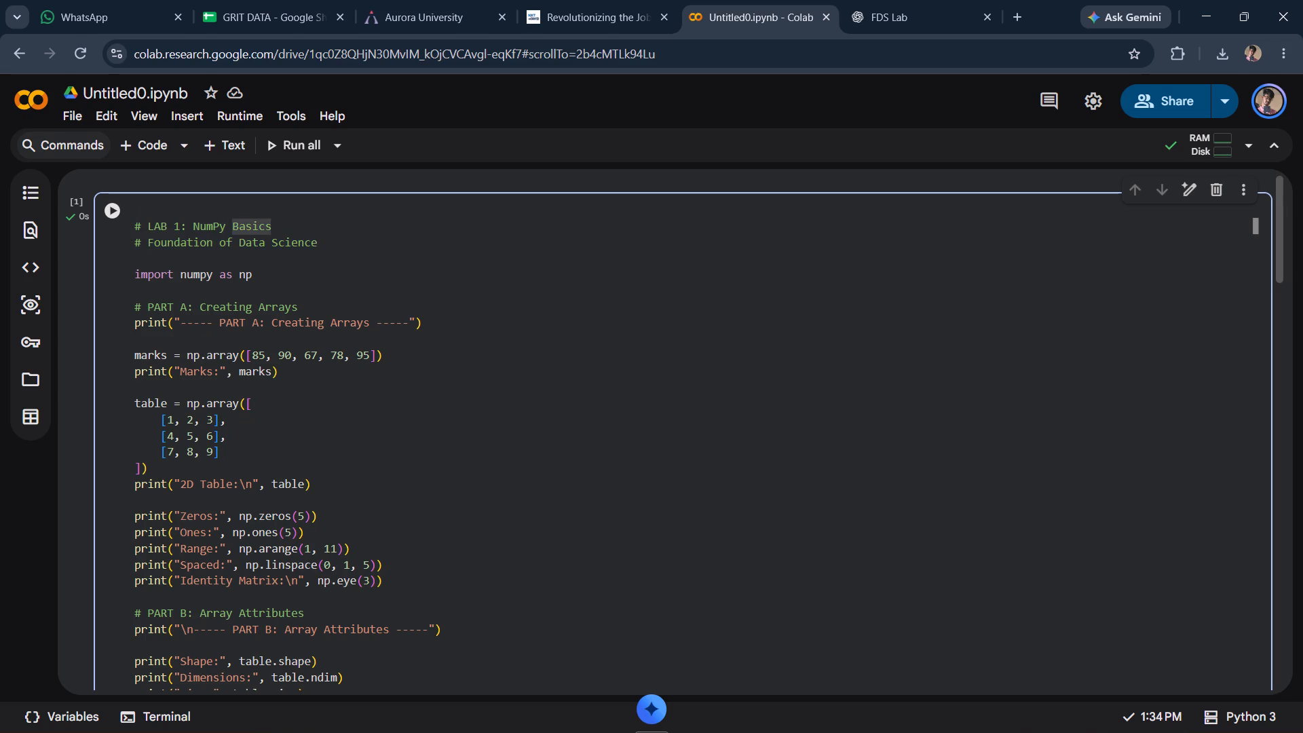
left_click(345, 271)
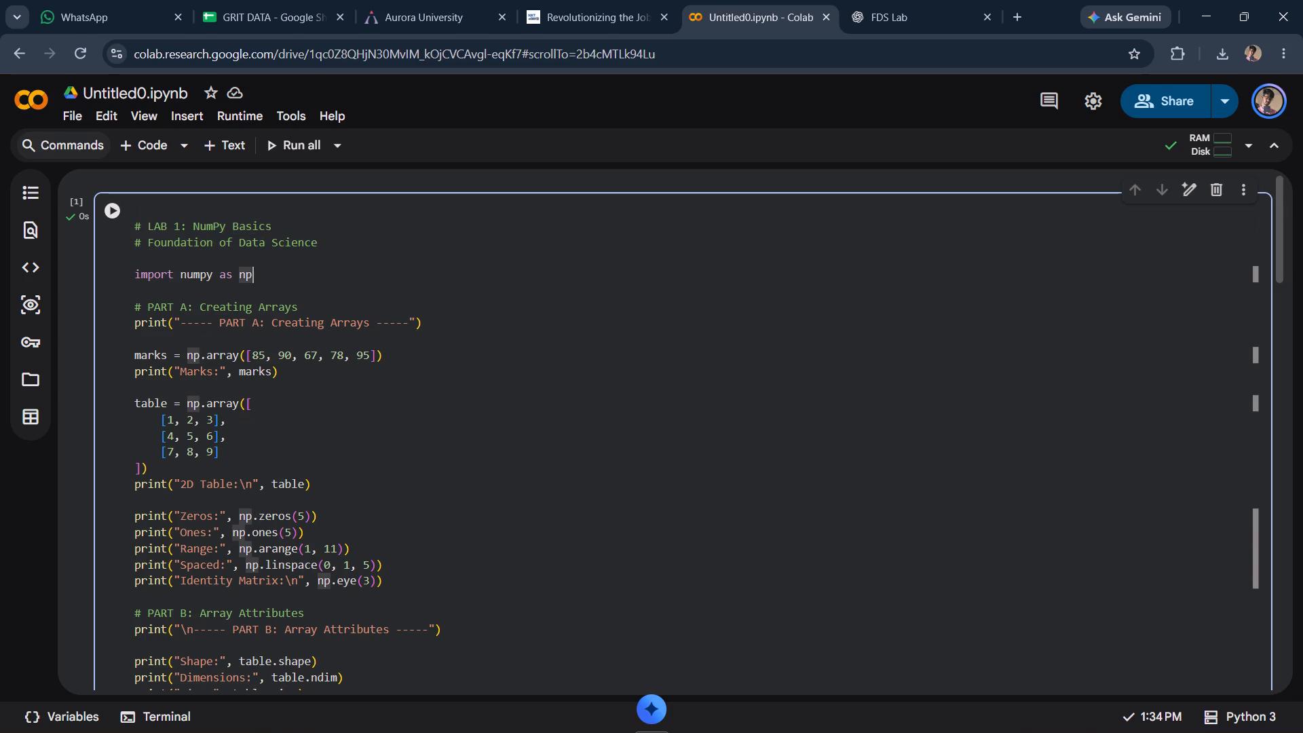